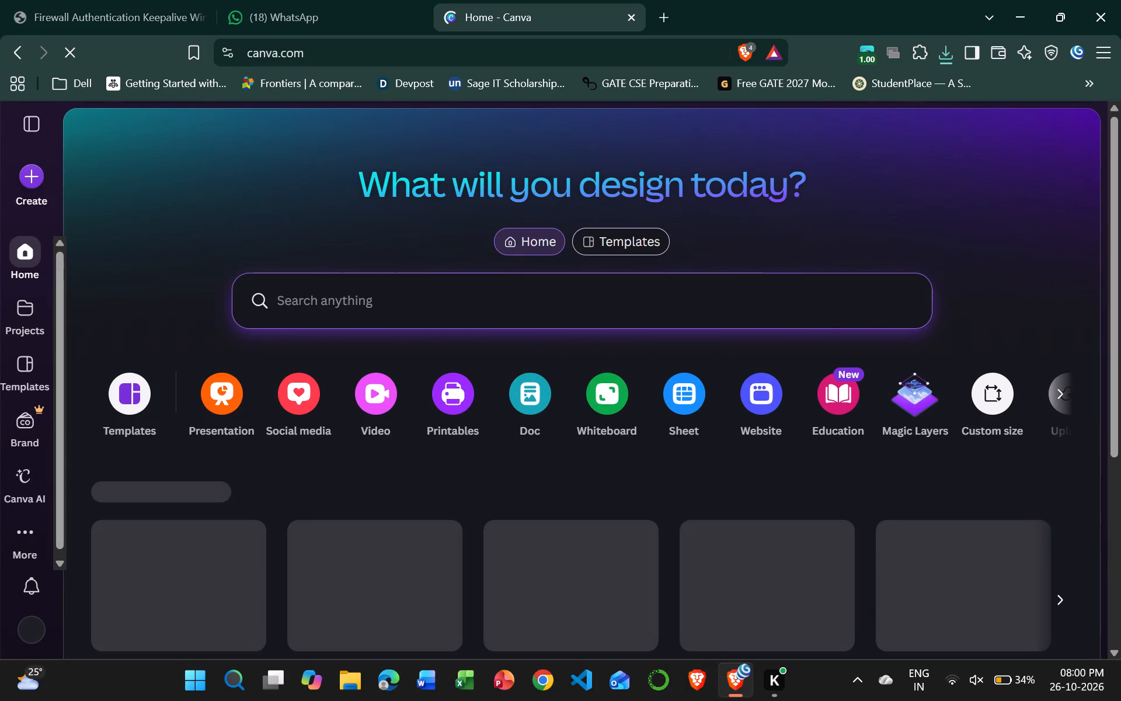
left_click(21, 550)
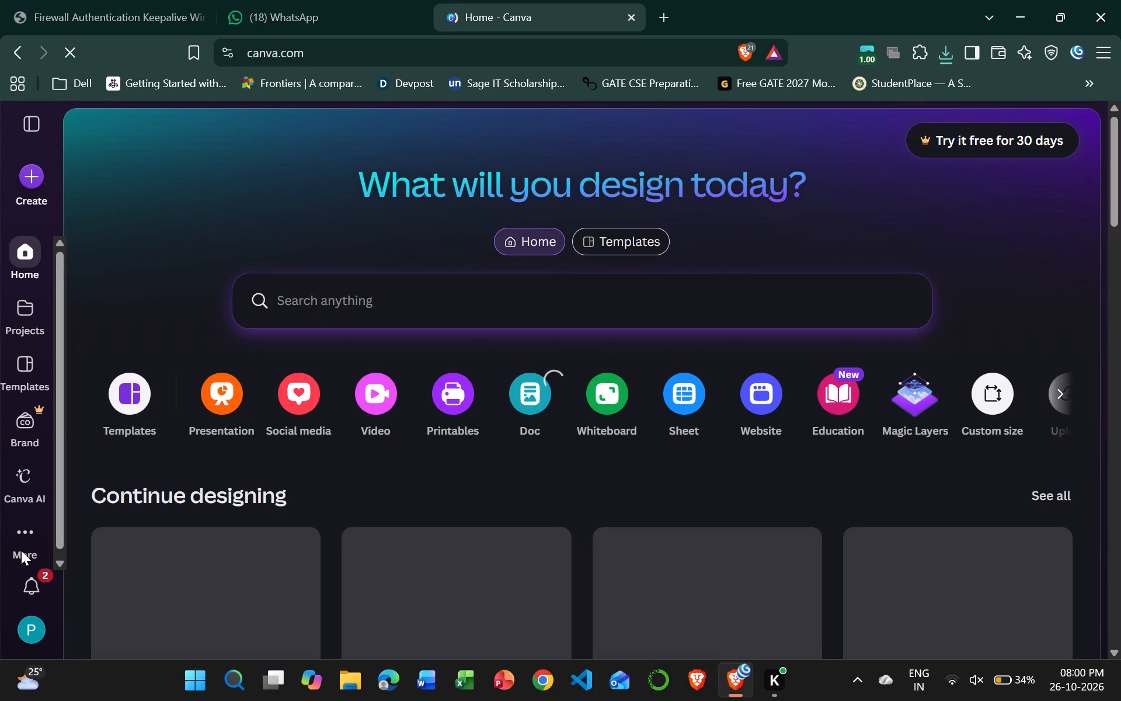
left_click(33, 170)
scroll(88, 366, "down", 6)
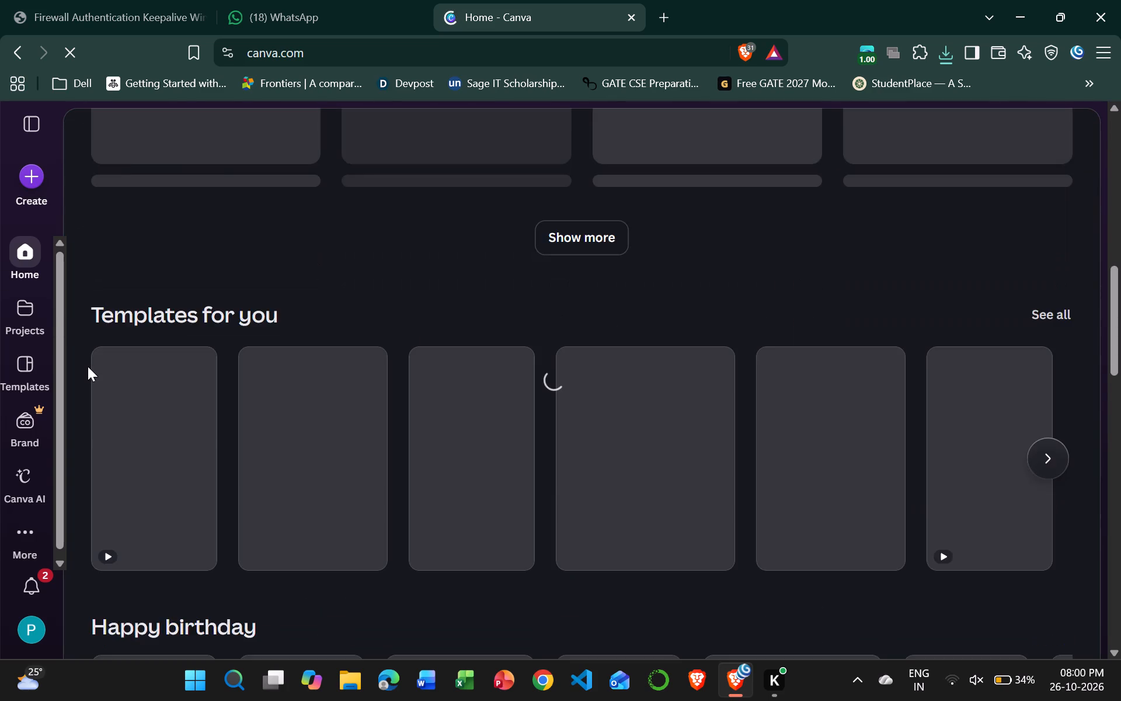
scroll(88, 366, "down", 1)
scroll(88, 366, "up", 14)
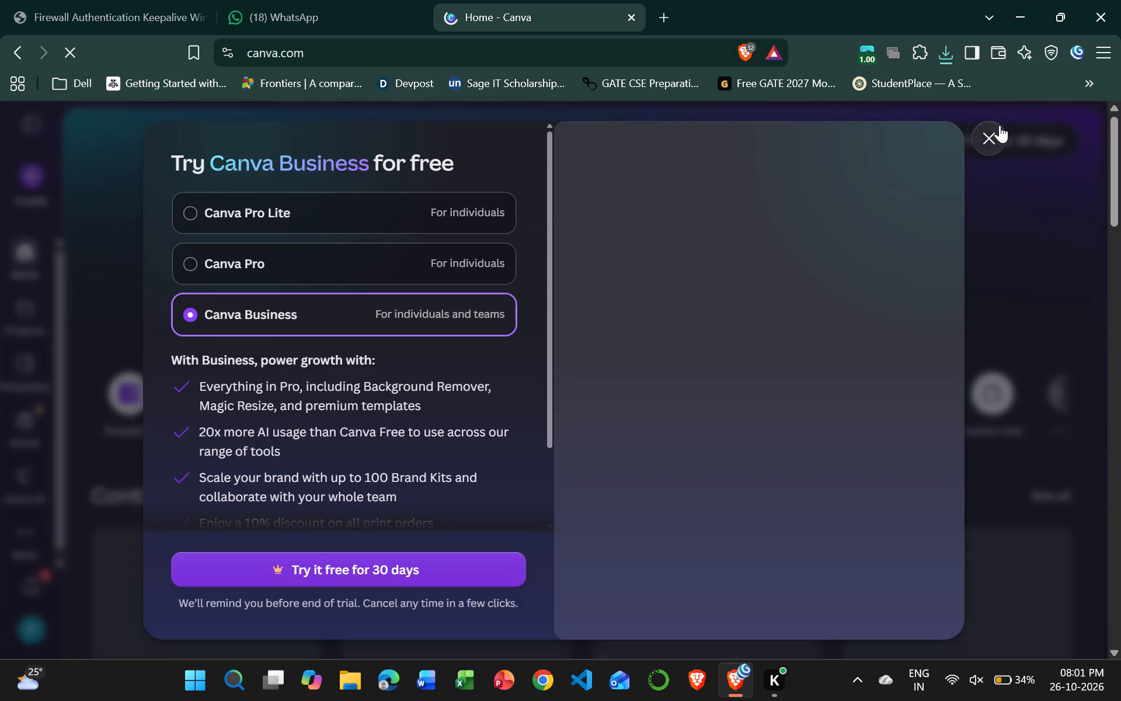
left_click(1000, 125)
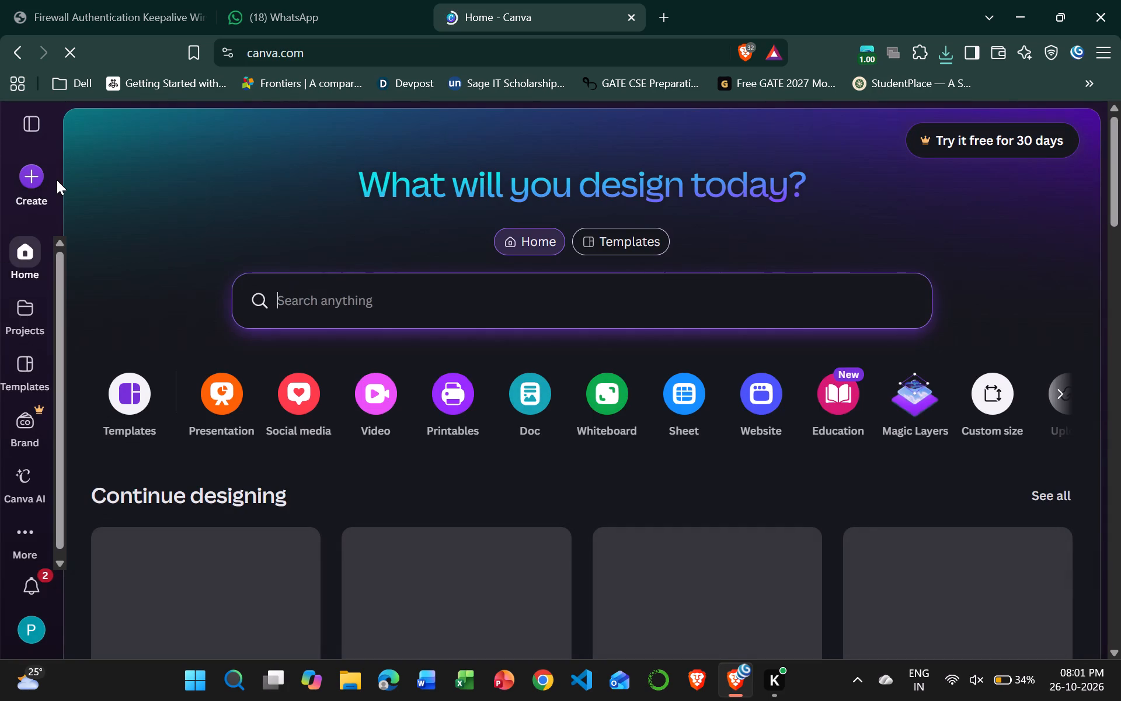
Upload Experiment_7_Gibbs_Sampling_571.pdf from the browser's recent downloads through the create-a-design upload area.
left_click(39, 175)
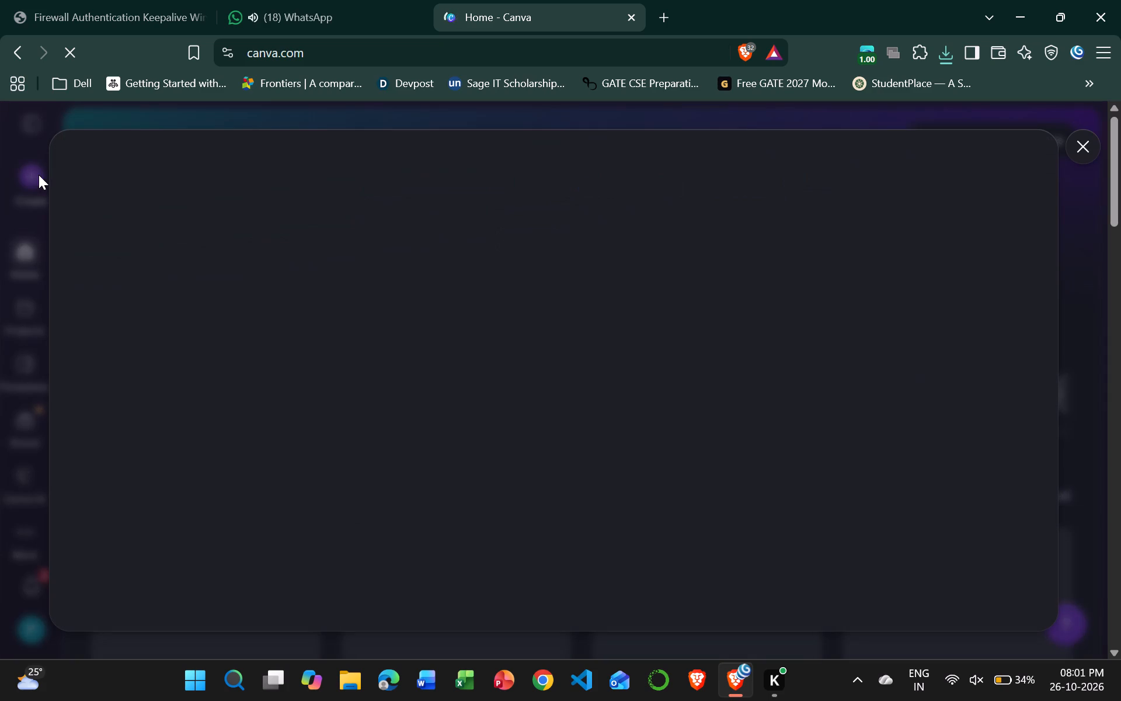
left_click(39, 175)
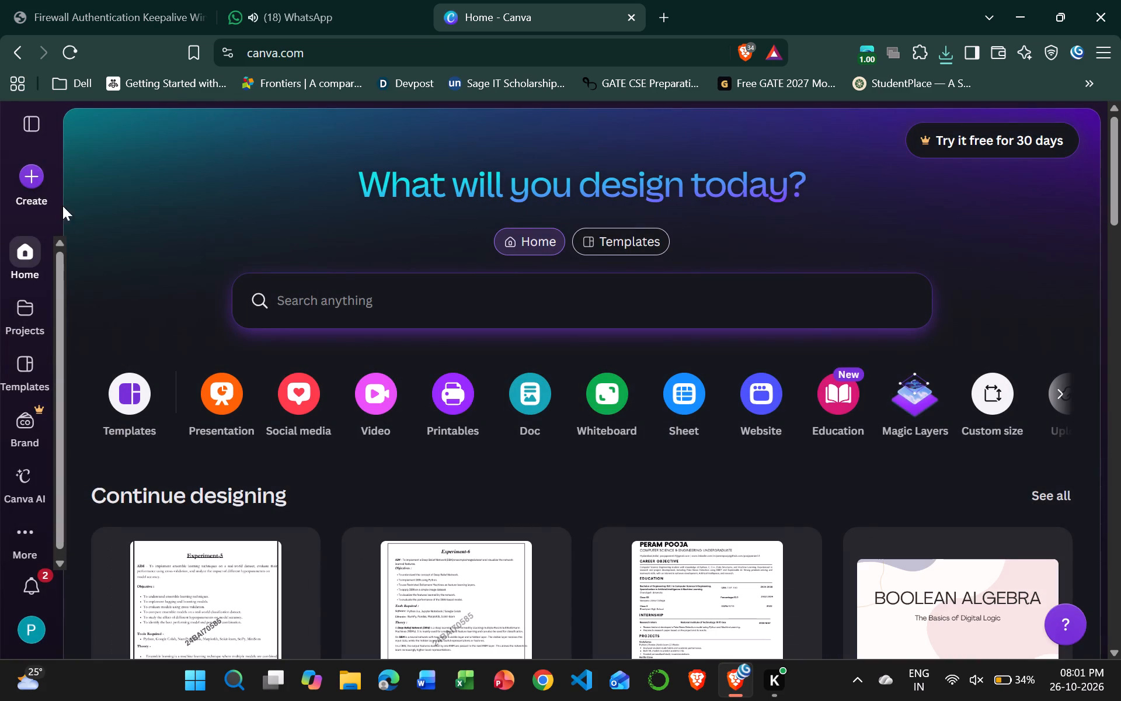
left_click(31, 175)
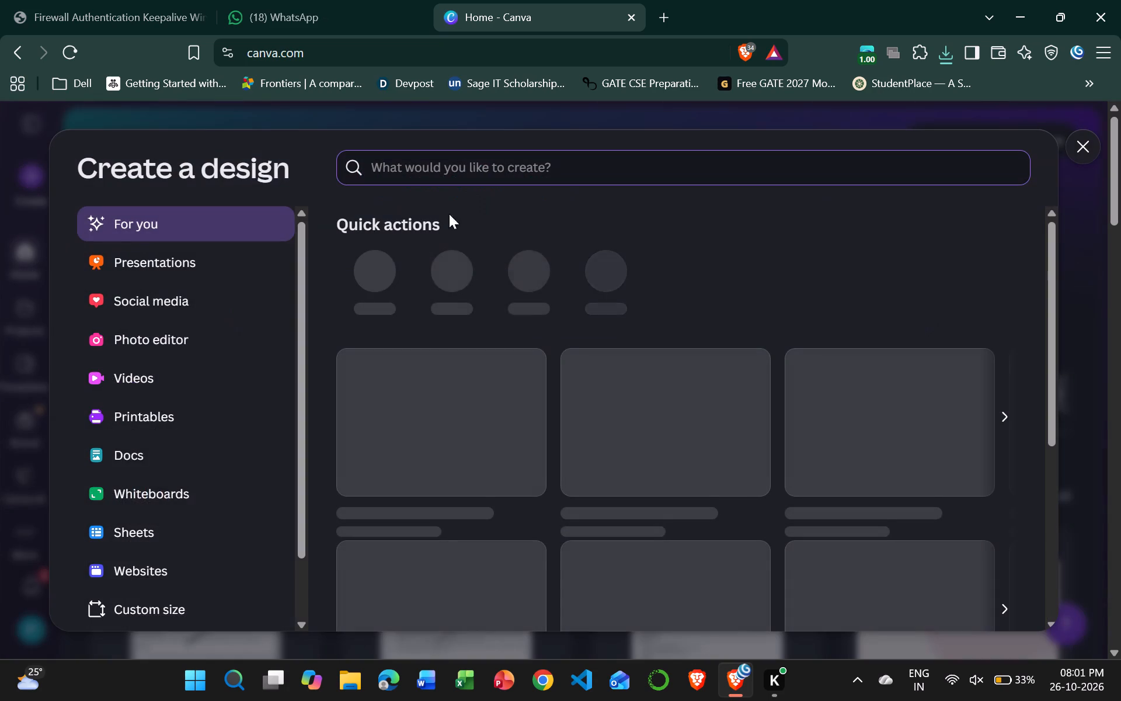
scroll(506, 490, "down", 3)
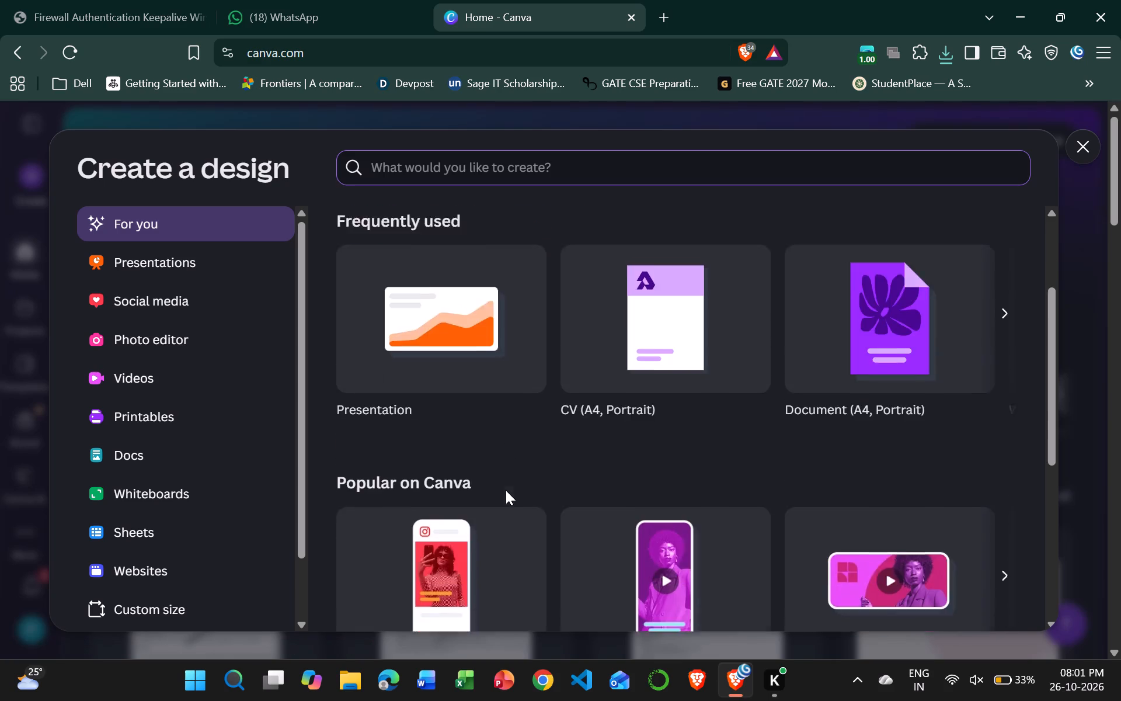
scroll(506, 490, "down", 1)
scroll(506, 490, "up", 3)
scroll(245, 466, "down", 3)
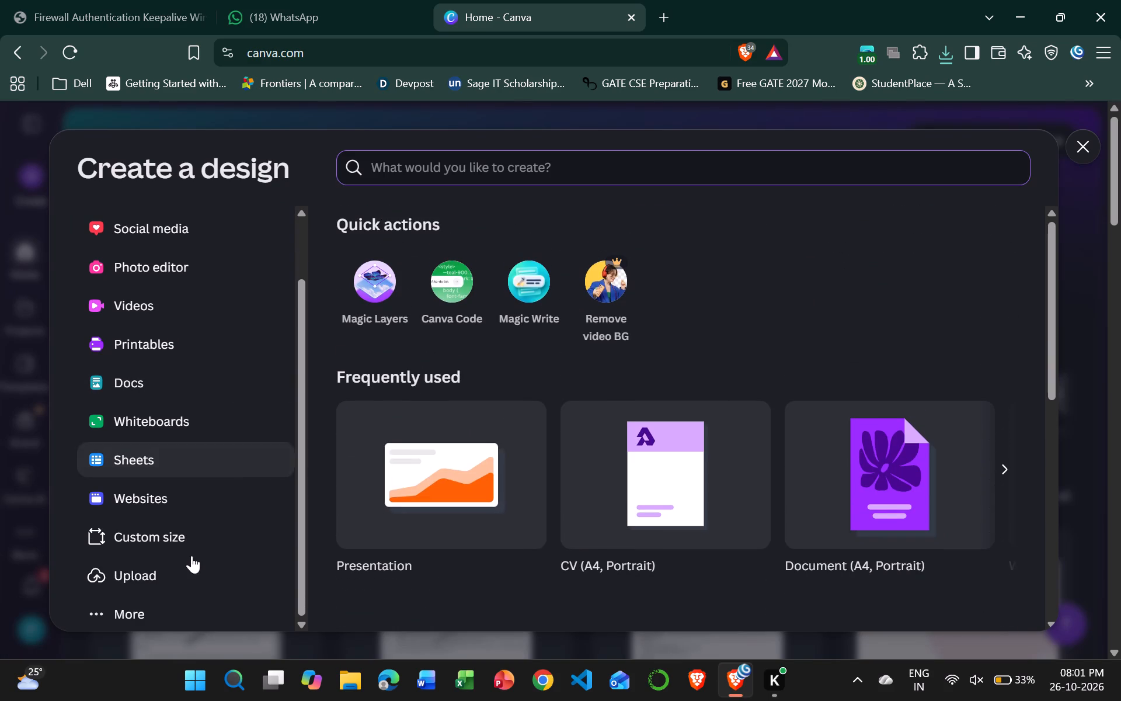
left_click(182, 568)
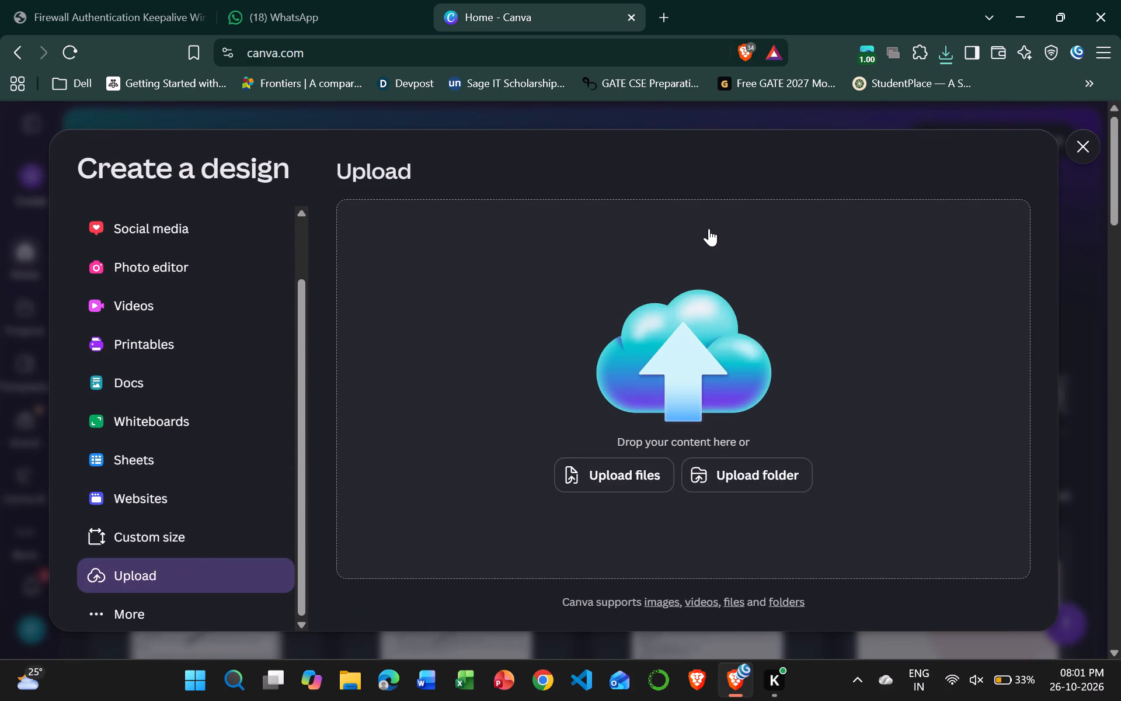
left_click(948, 50)
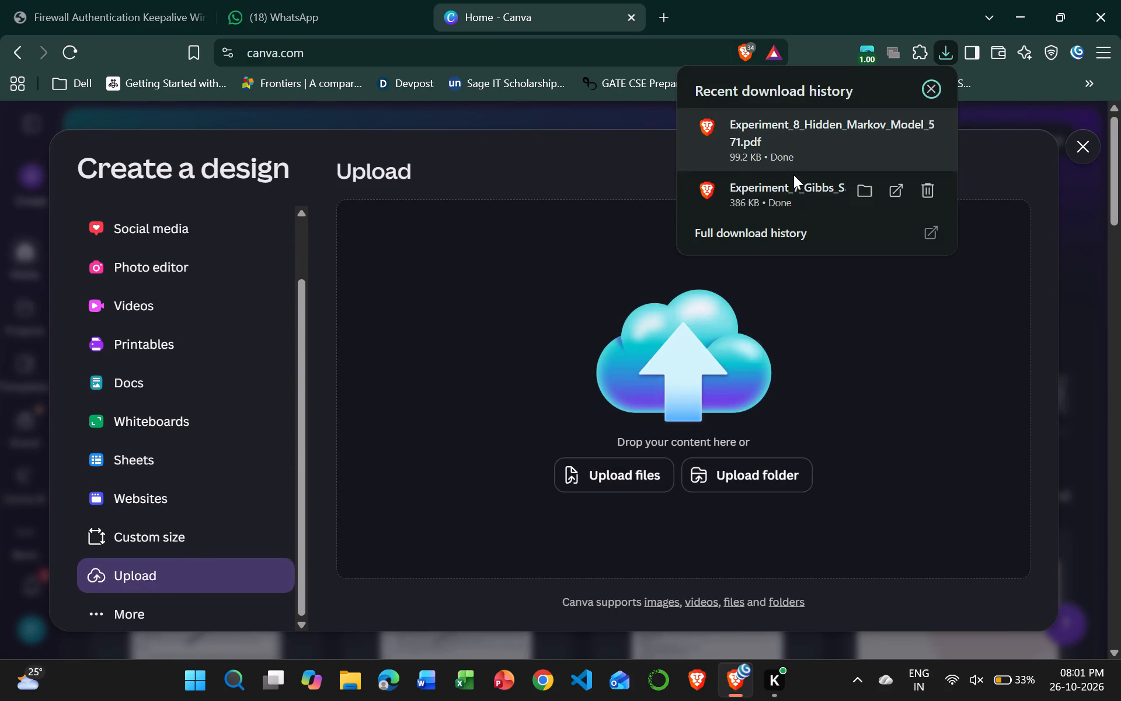
left_click_drag(787, 187, 648, 314)
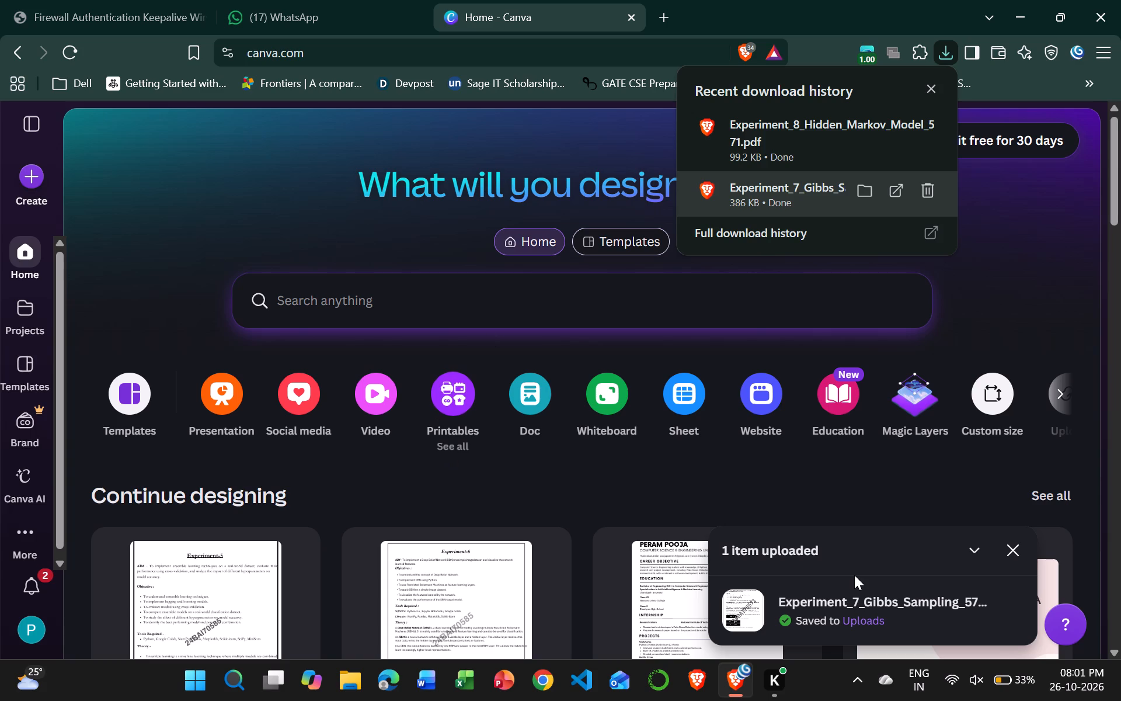
Open the uploaded Experiment_7_Gibbs_Sampling_571.pdf from the Uploads folder in the design editor.
left_click(848, 616)
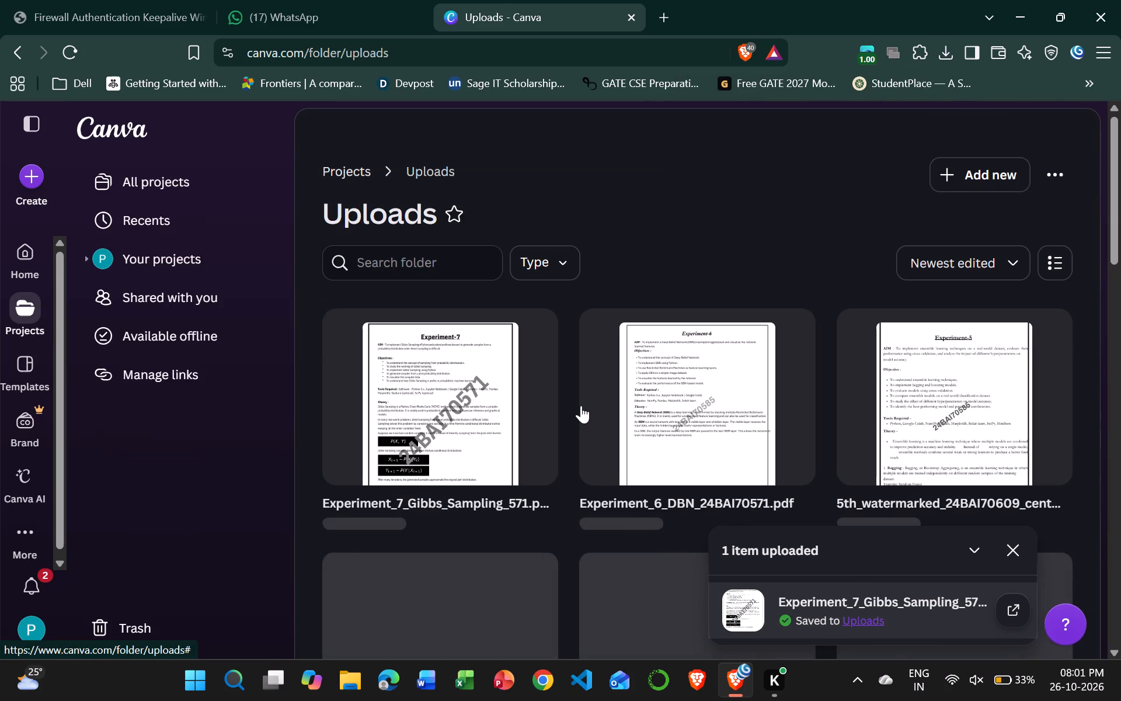
double_click(479, 398)
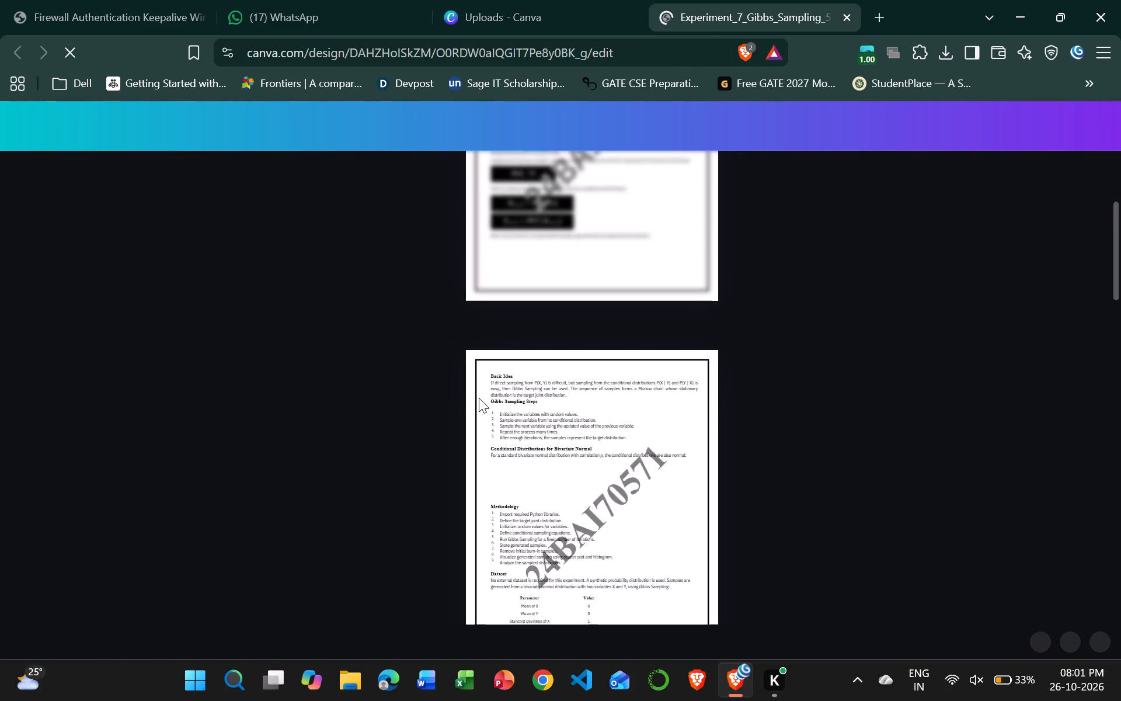
Replace the last three digits of the diagonal watermark on page 1 with 585.
scroll(496, 275, "up", 14)
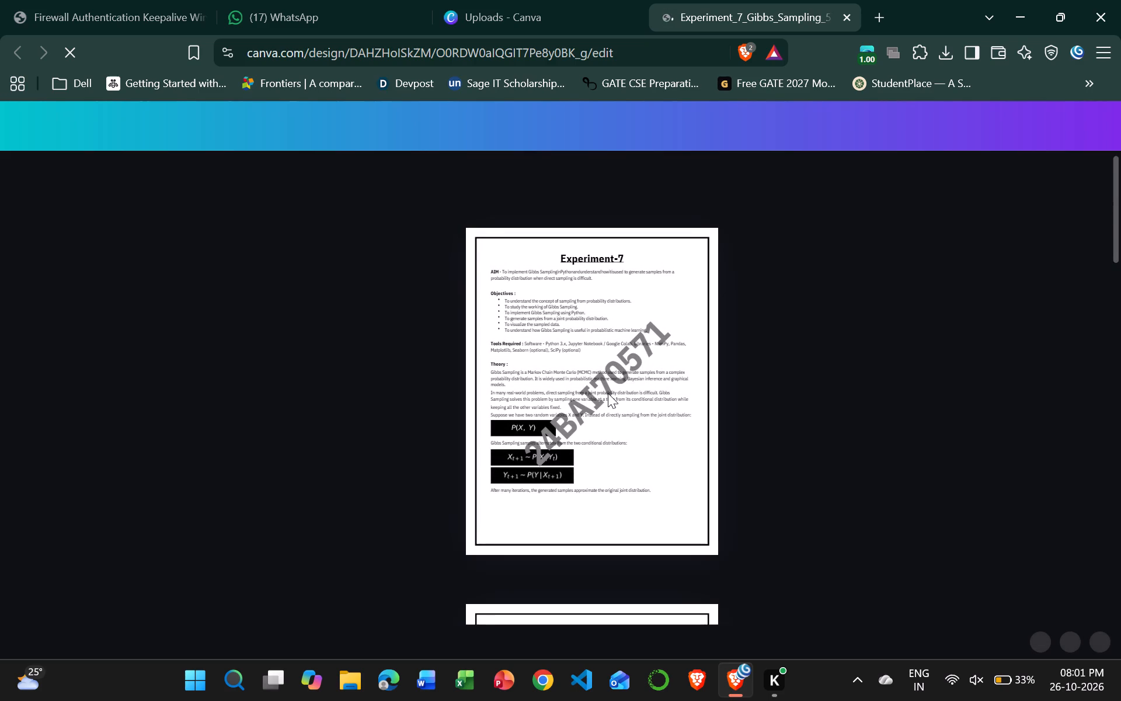
left_click(608, 393)
left_click(608, 393)
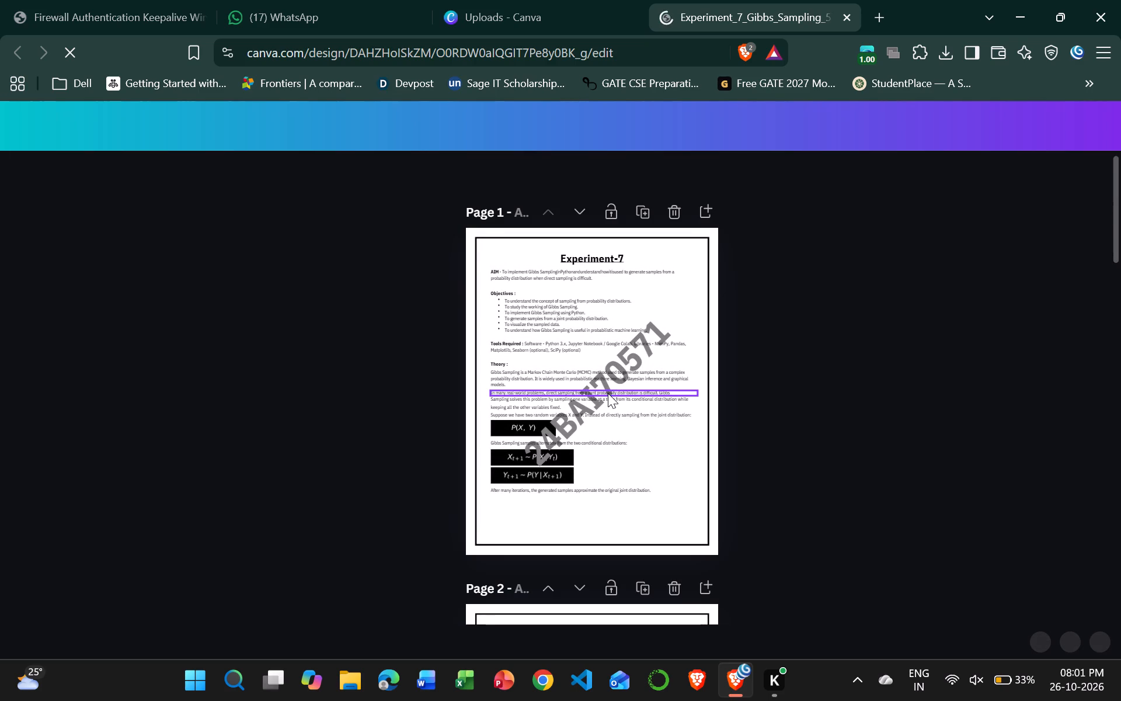
left_click(876, 387)
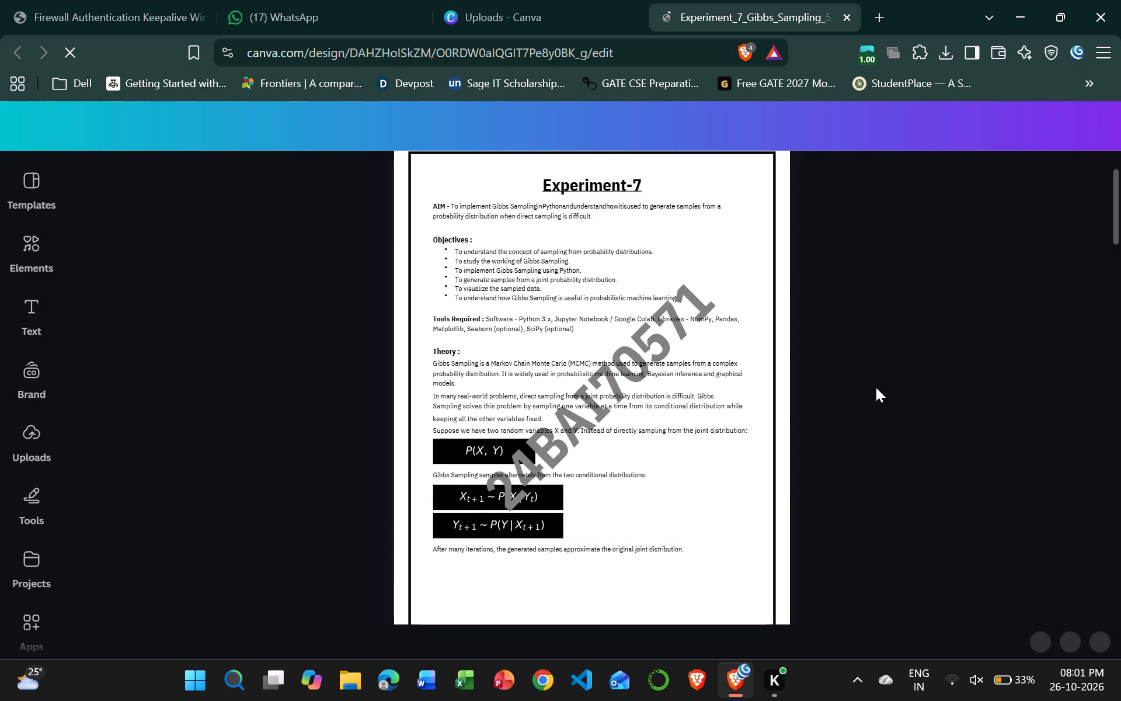
left_click(671, 338)
triple_click(671, 338)
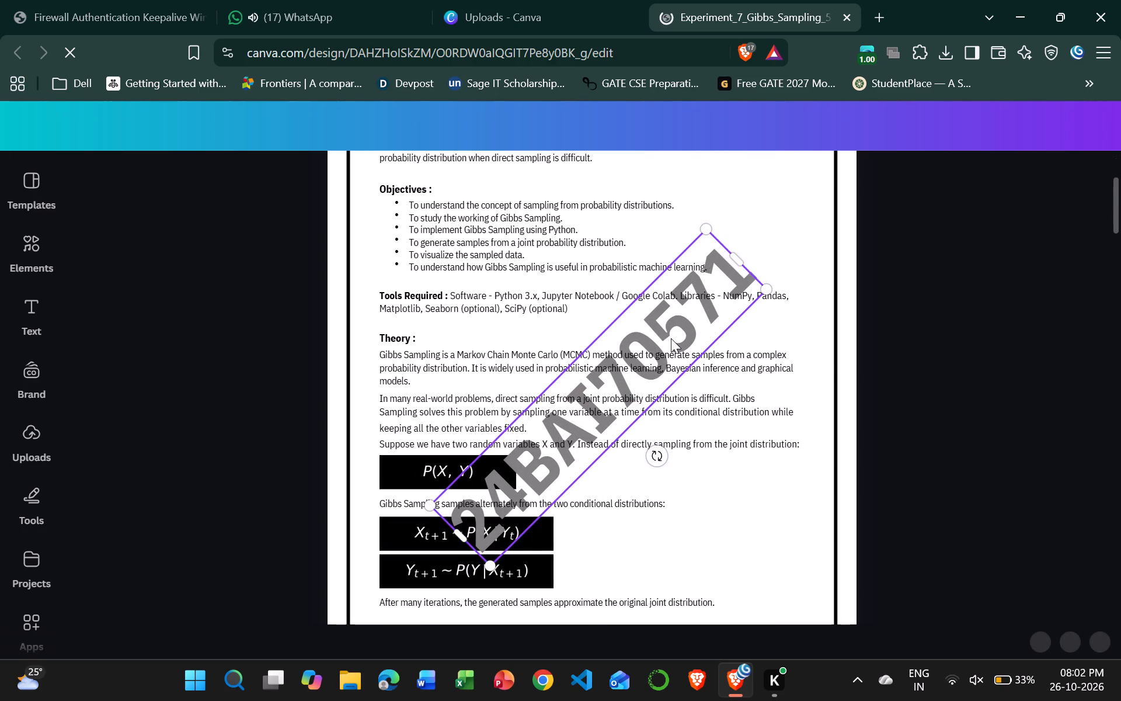
left_click(671, 338)
left_click(633, 486)
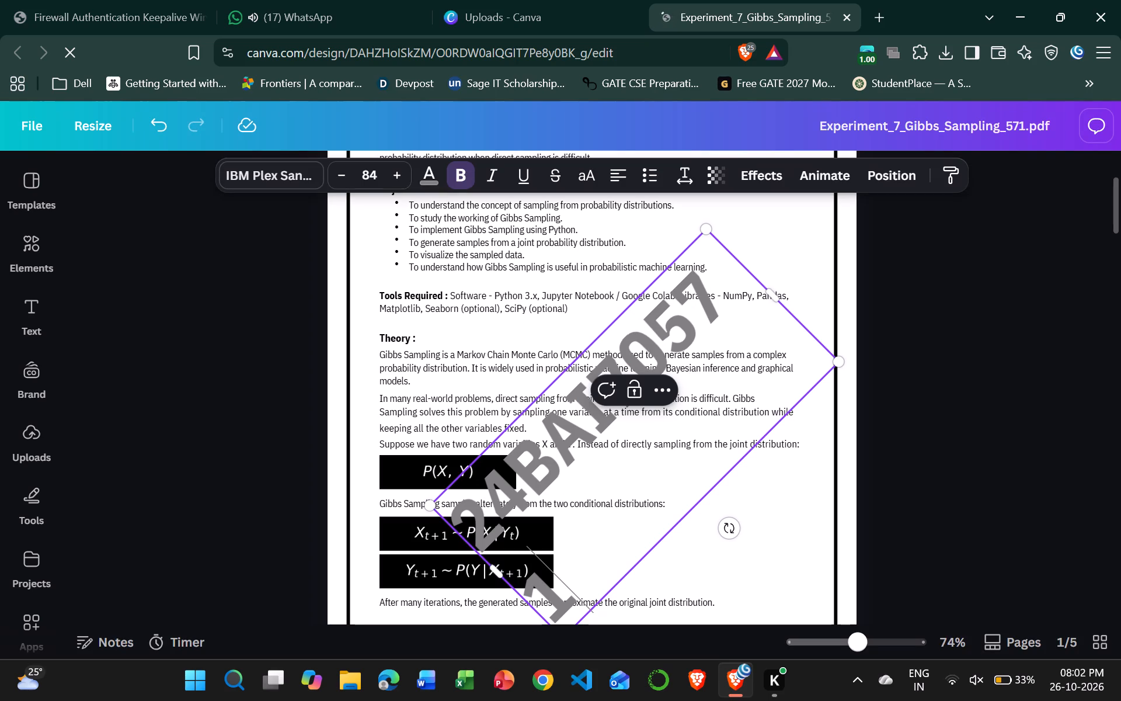
key("BackSpace")
key("BackSpace")
key("BackSpace")
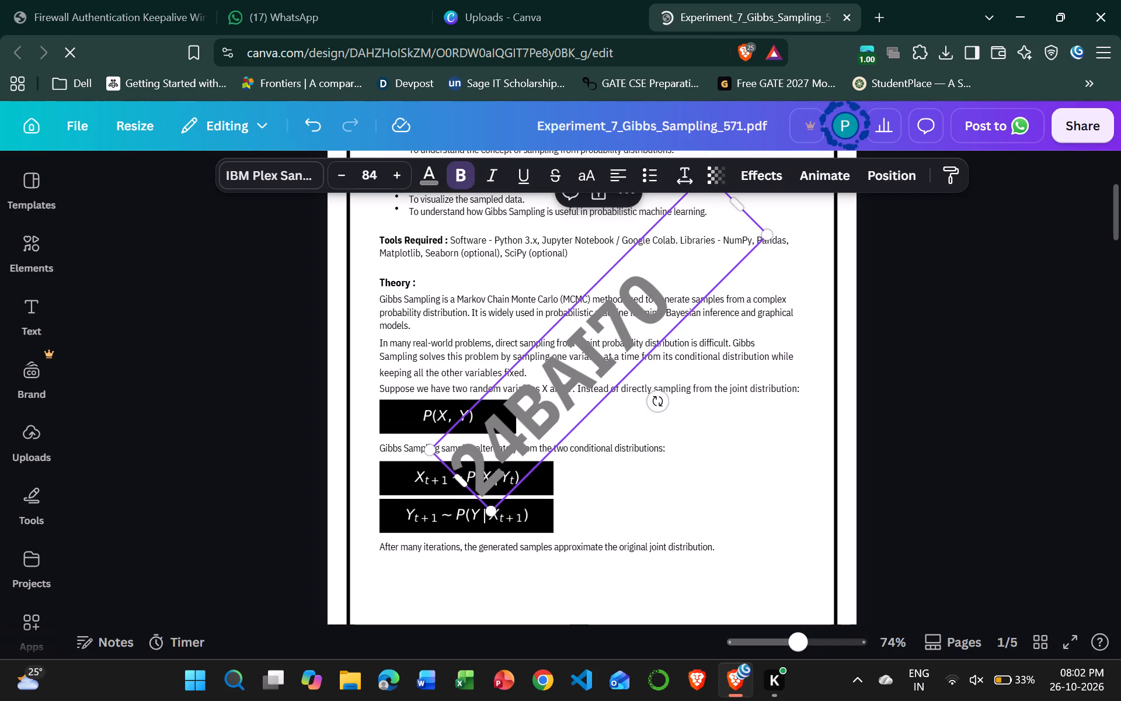
type("585")
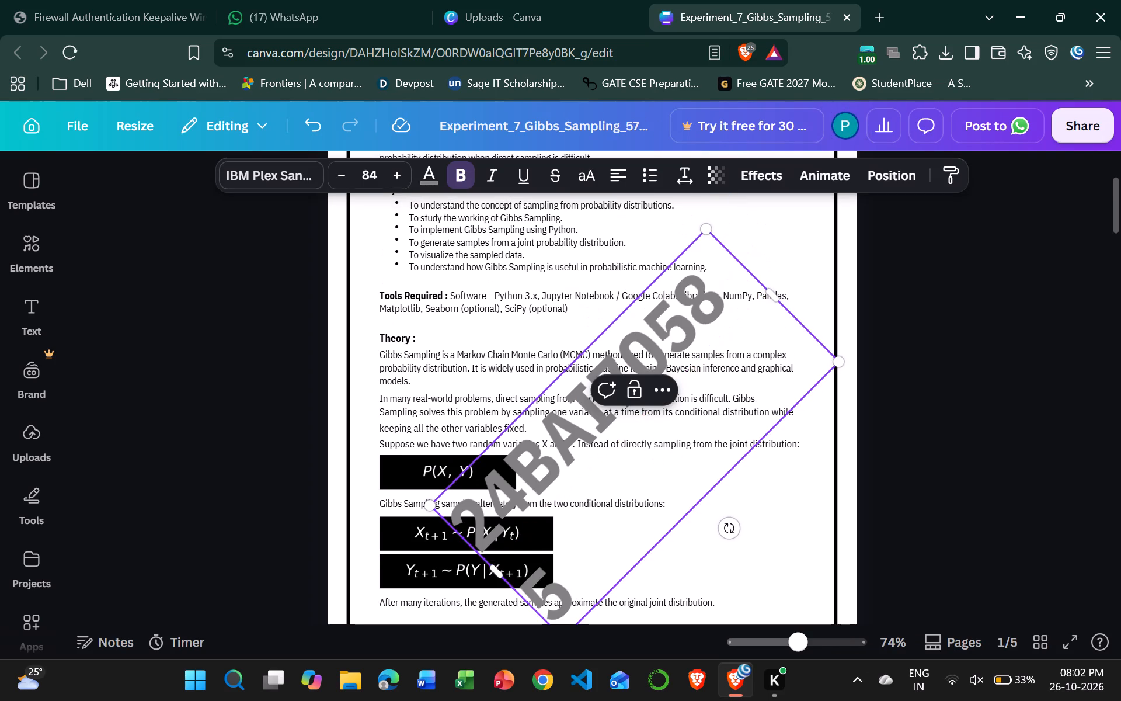
left_click(928, 450)
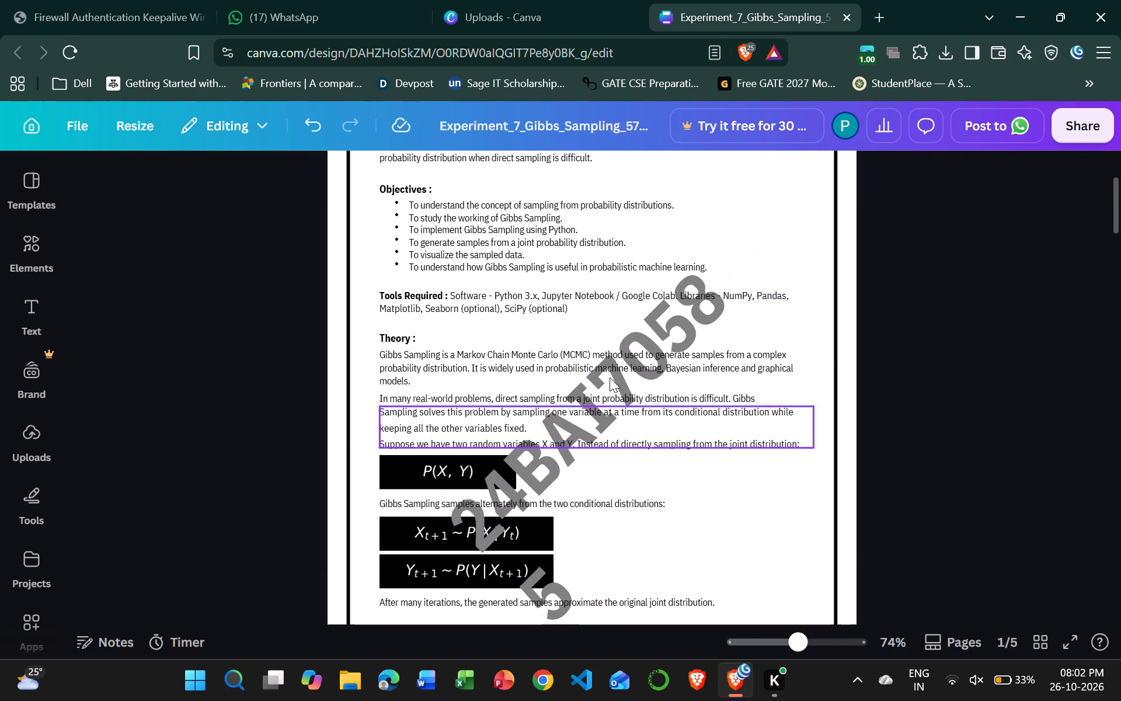
Widen the page 1 watermark's text box so that its text fits on one diagonal line.
left_click(575, 370)
left_click(691, 333)
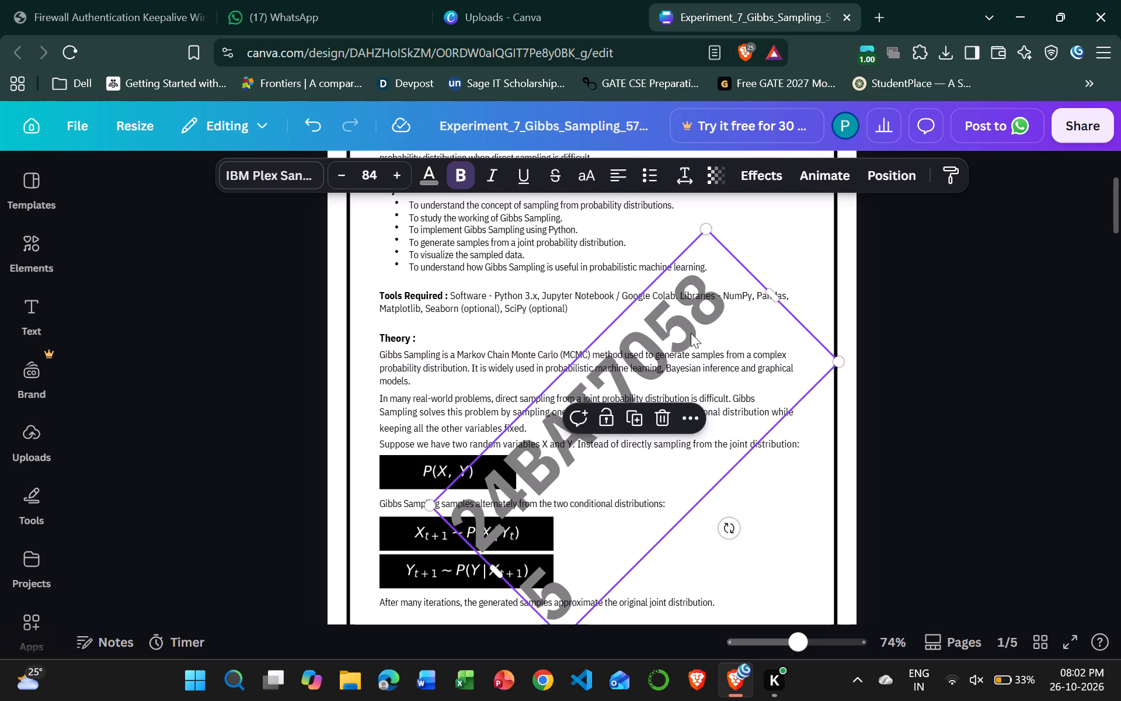
left_click(855, 279)
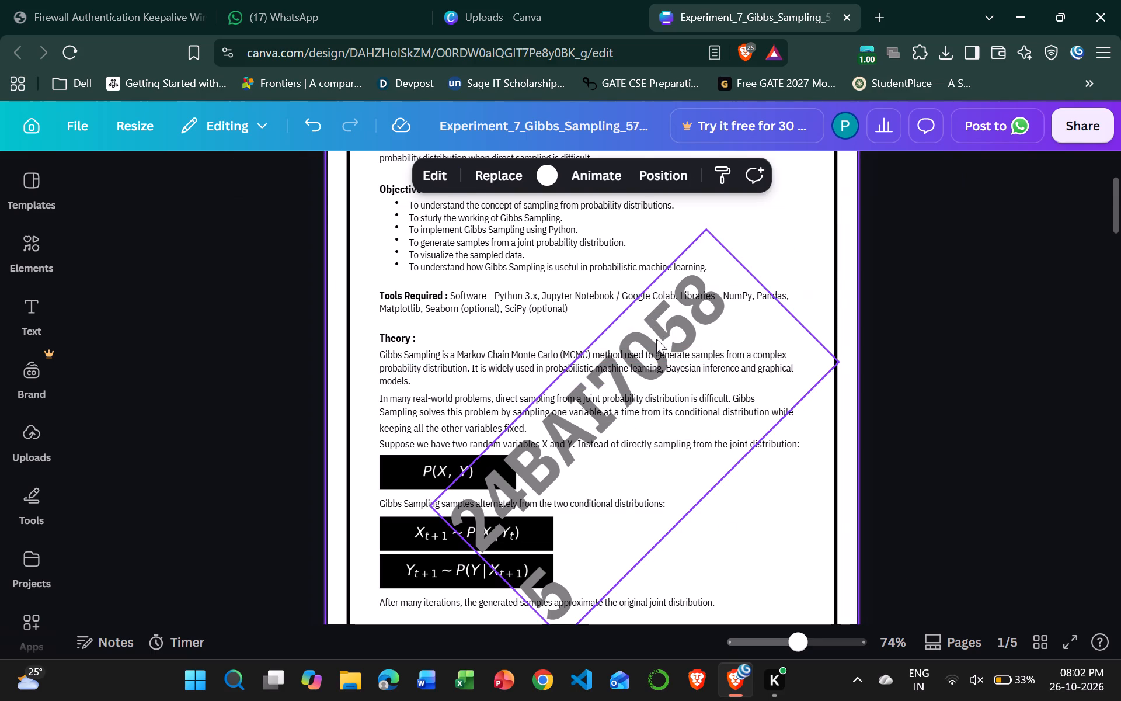
left_click(656, 339)
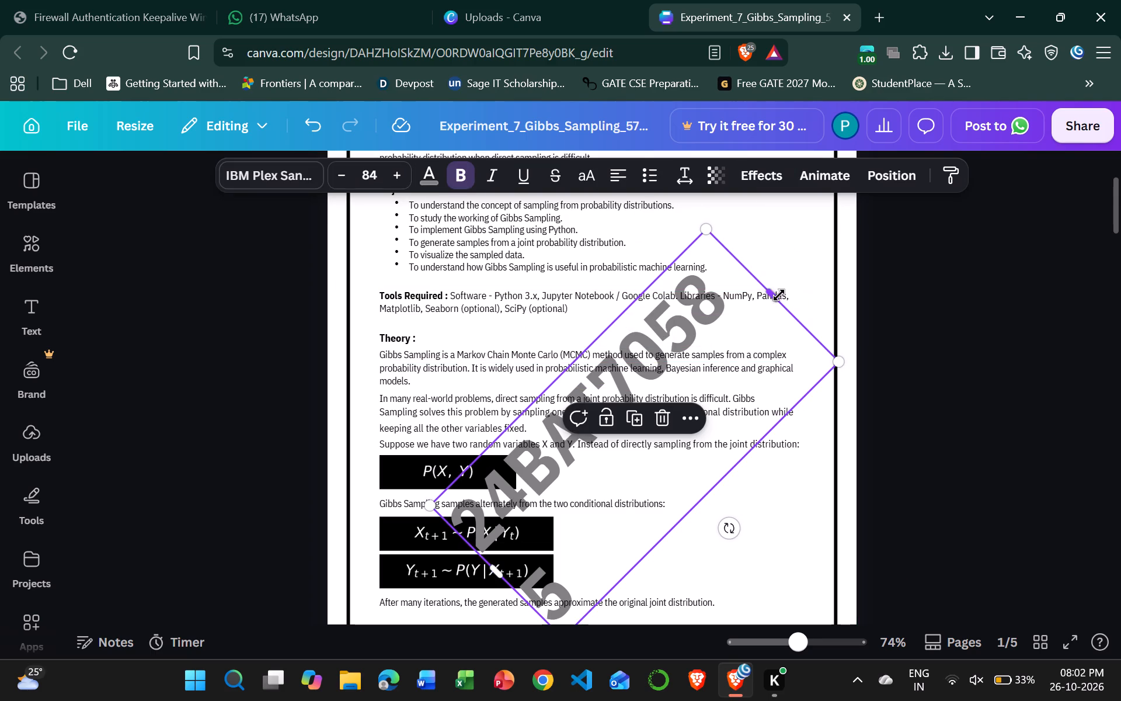
left_click_drag(779, 295, 830, 201)
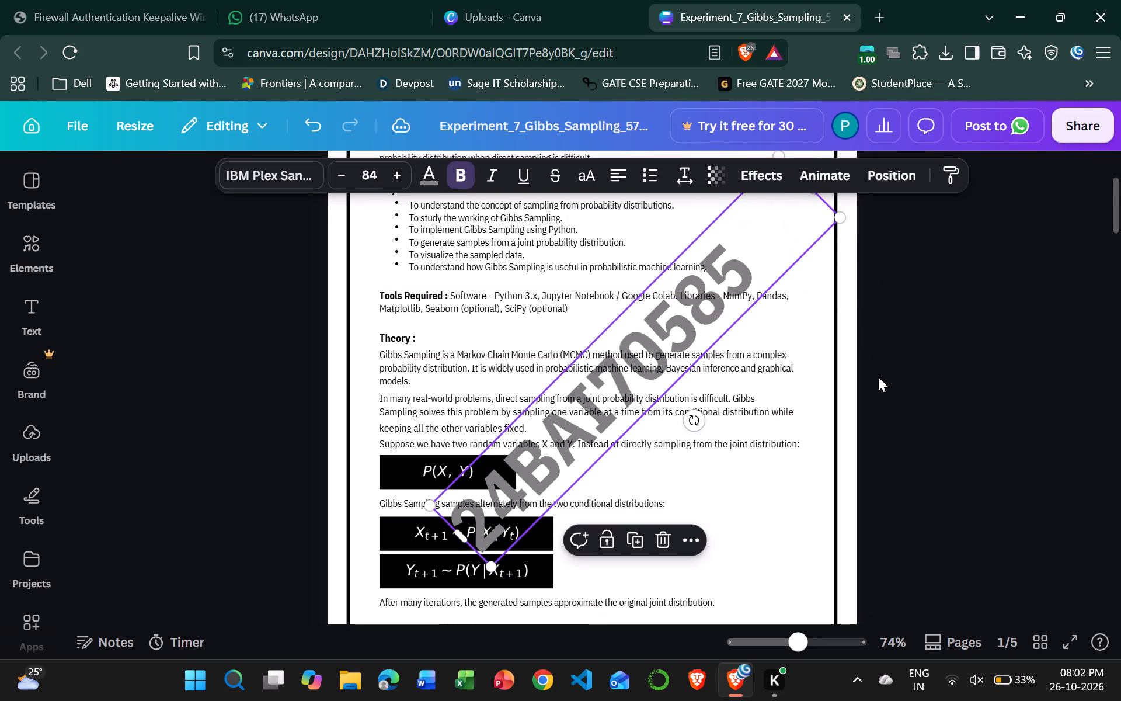
left_click(878, 377)
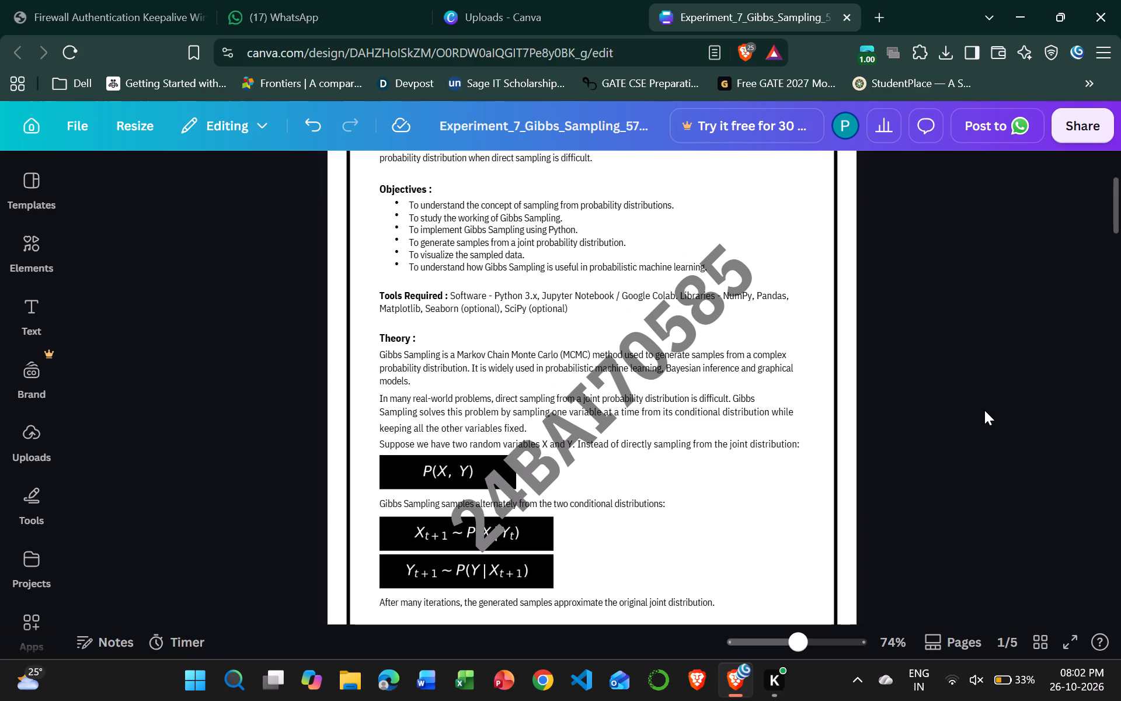
Replace the last two digits of the page 2 watermark with 85 and widen its box to fit one line.
scroll(984, 410, "down", 7)
triple_click(710, 358)
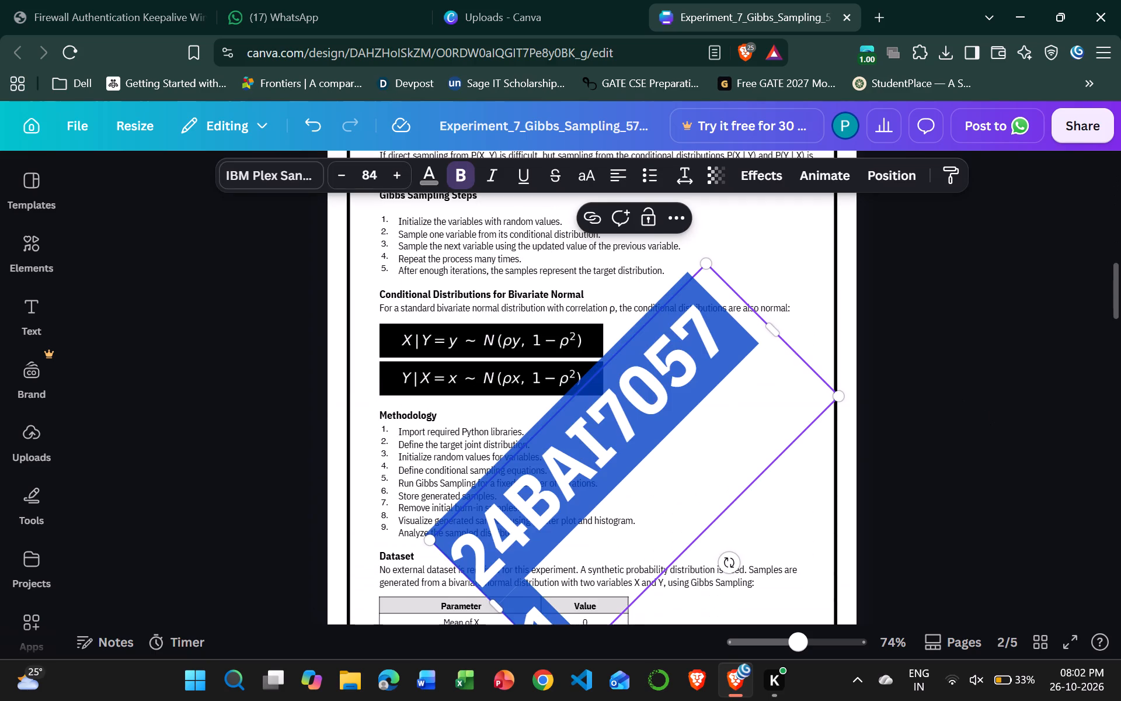
left_click(695, 495)
key("BackSpace")
key("BackSpace")
type("85")
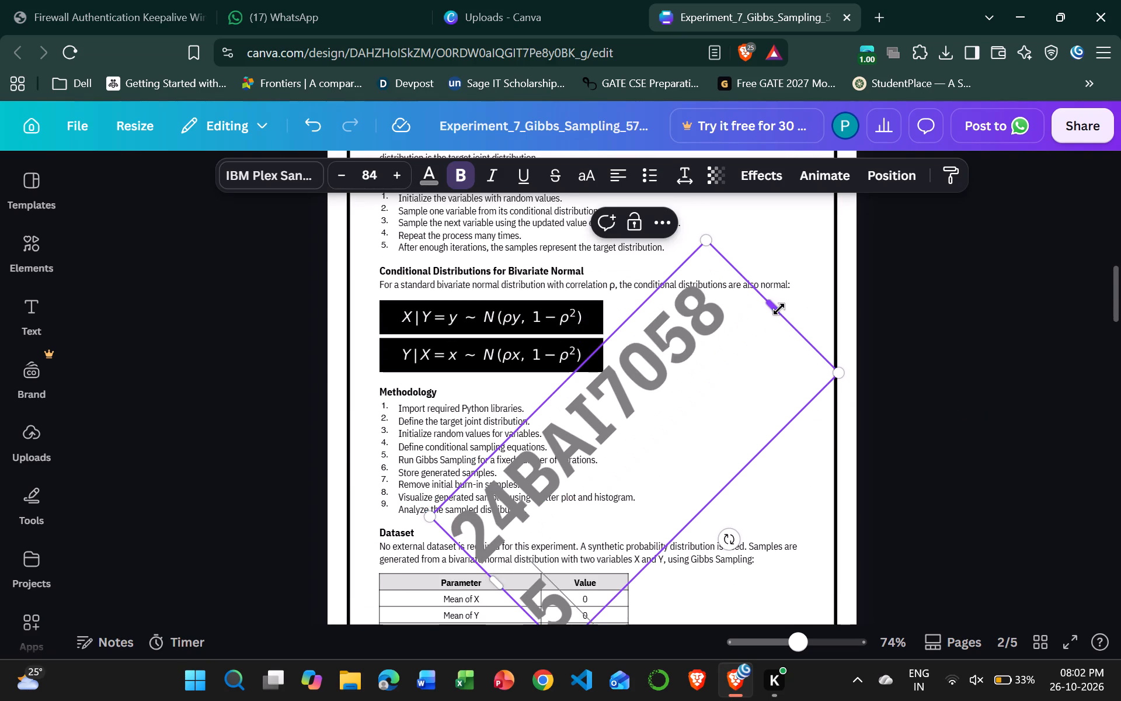
left_click_drag(779, 309, 843, 154)
left_click(907, 436)
Replace the last two digits of the diagonal watermark on page 3 with 85.
scroll(907, 436, "down", 1)
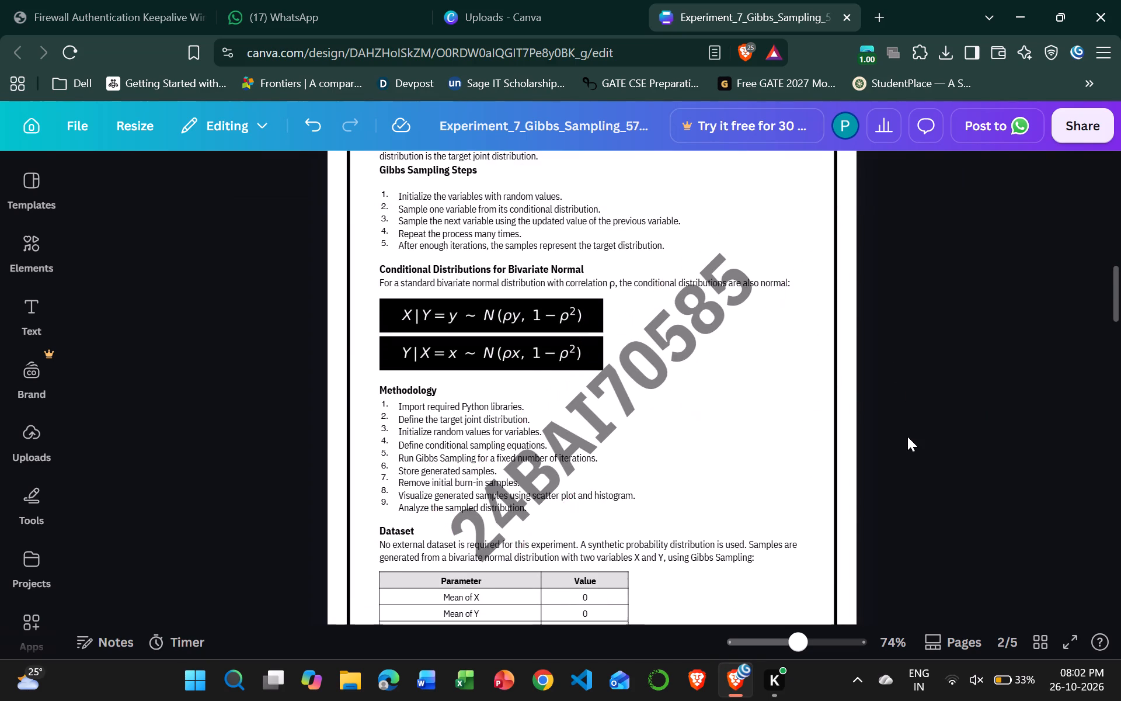
scroll(907, 436, "down", 3)
scroll(854, 268, "down", 2)
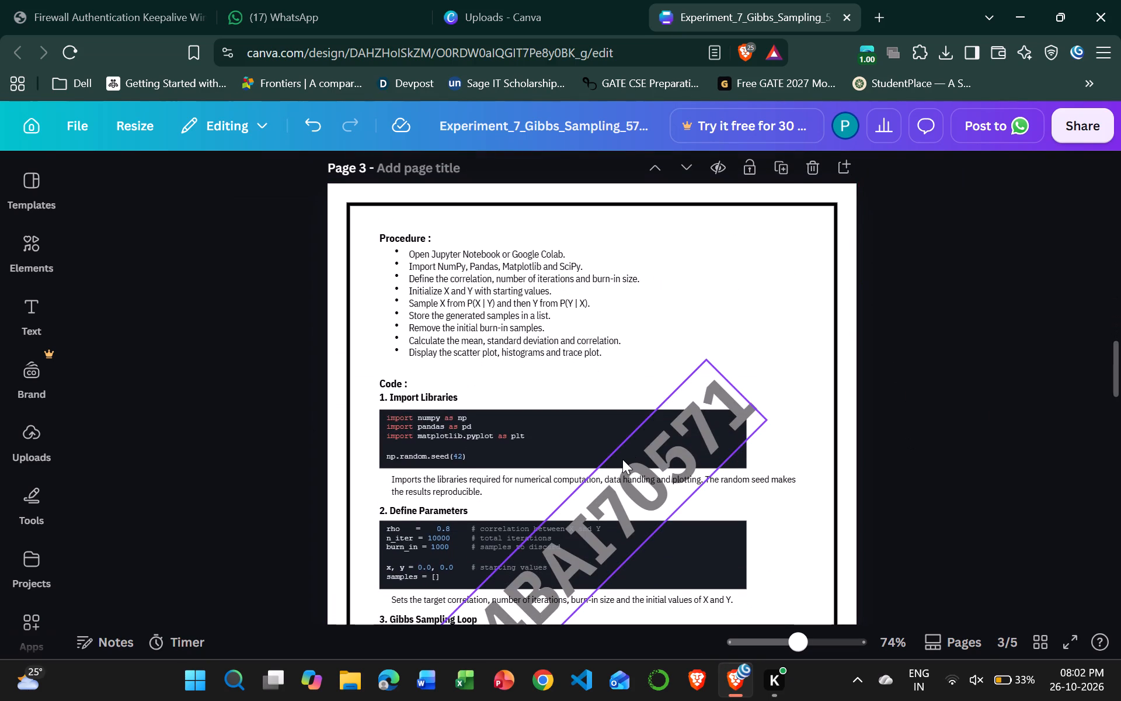
triple_click(622, 459)
double_click(569, 394)
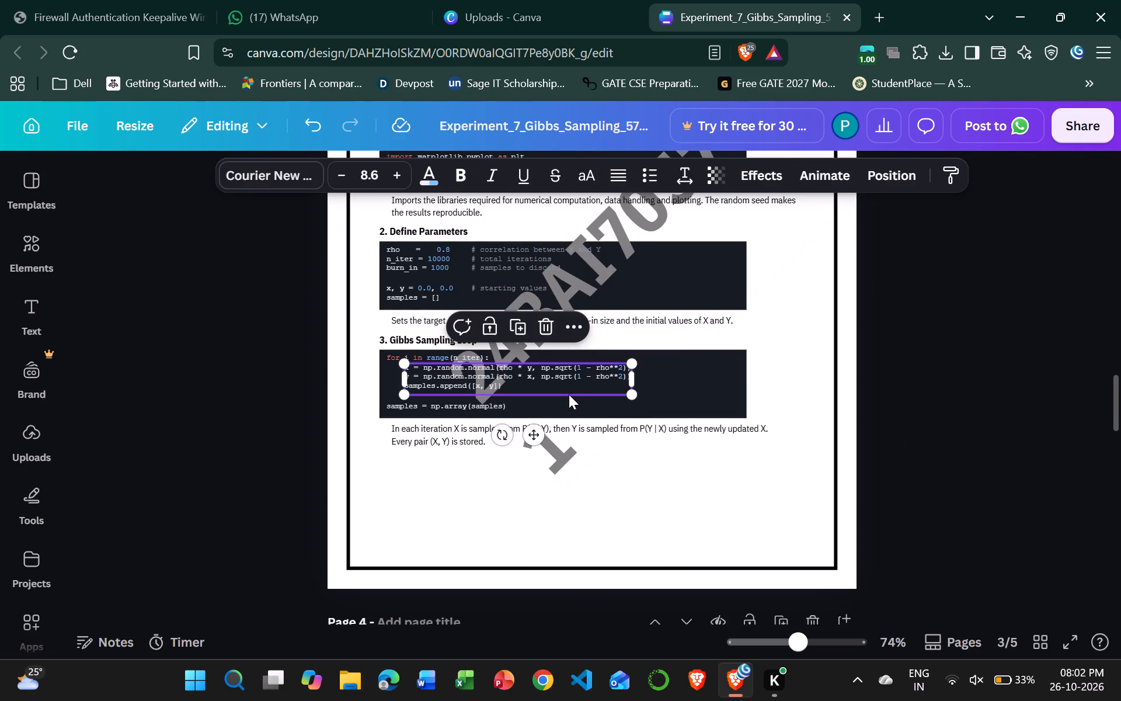
left_click(837, 331)
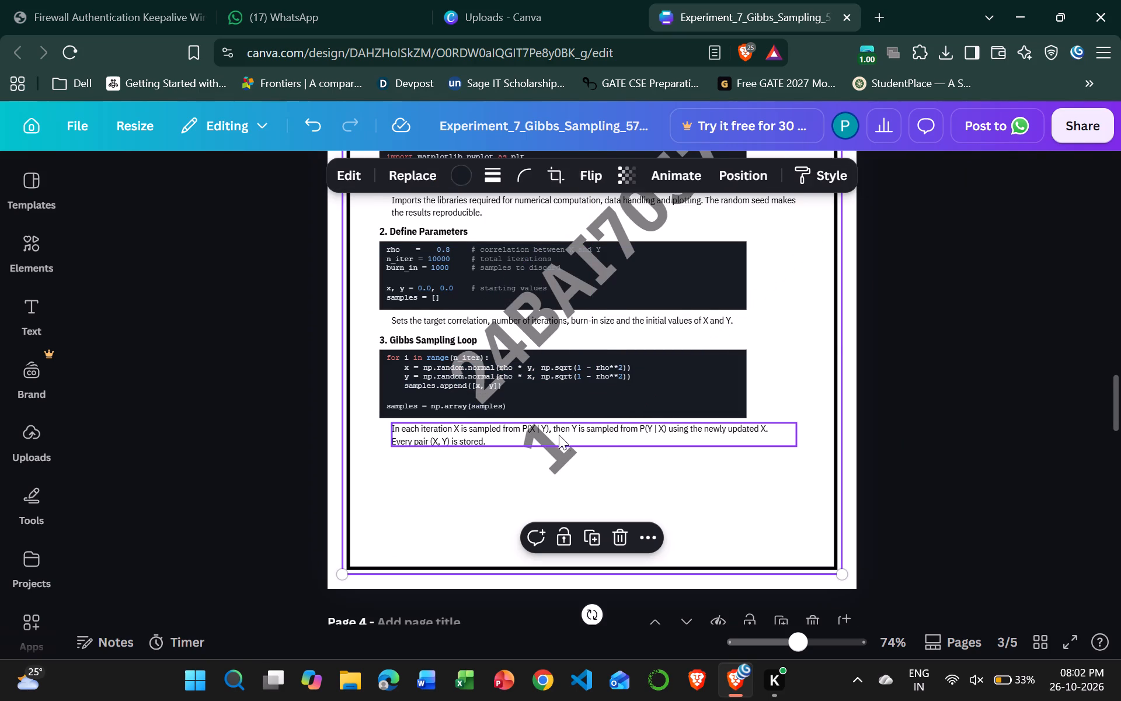
triple_click(534, 318)
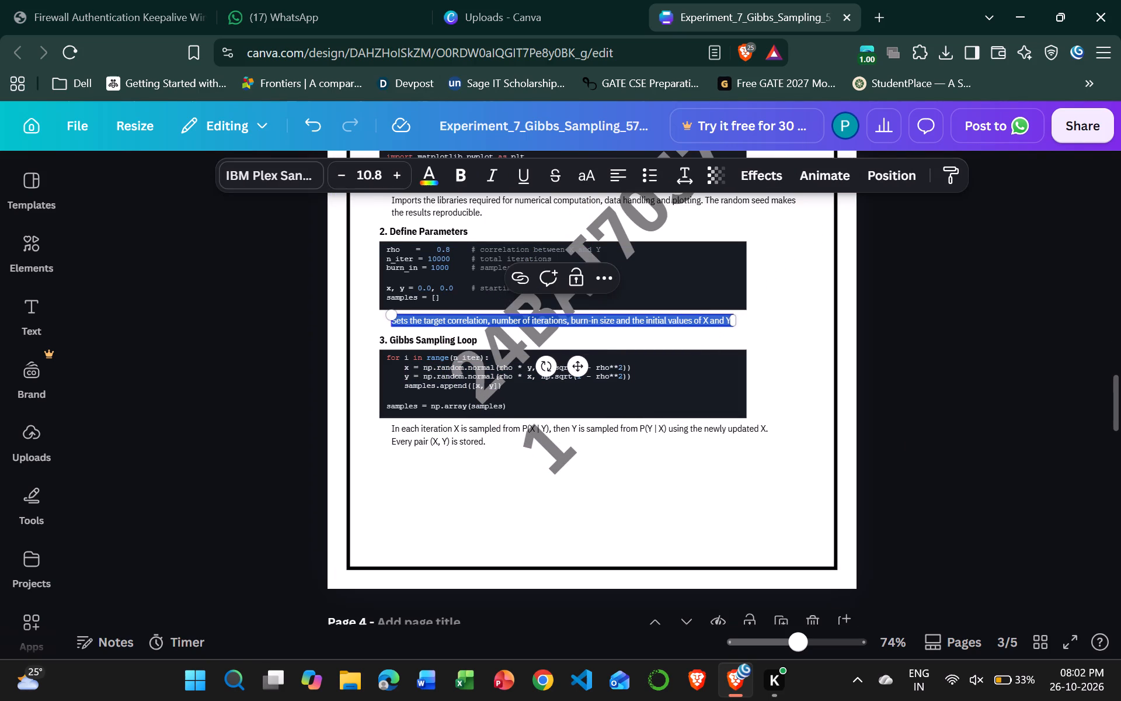
left_click(883, 350)
double_click(640, 228)
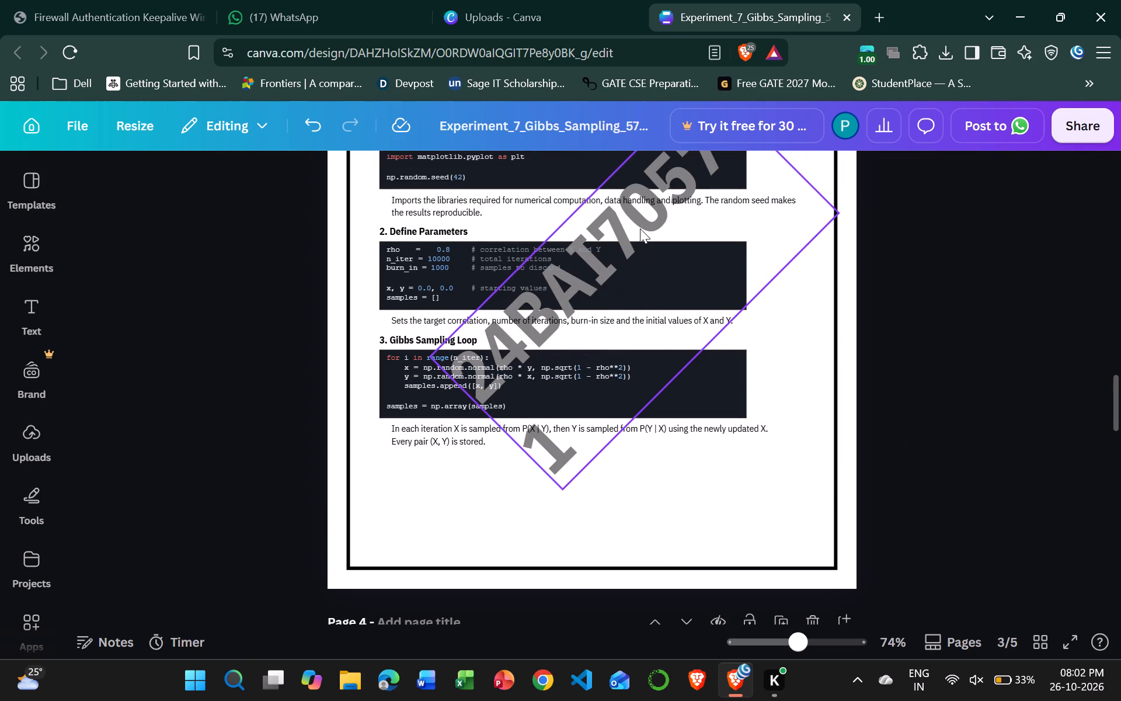
left_click(692, 308)
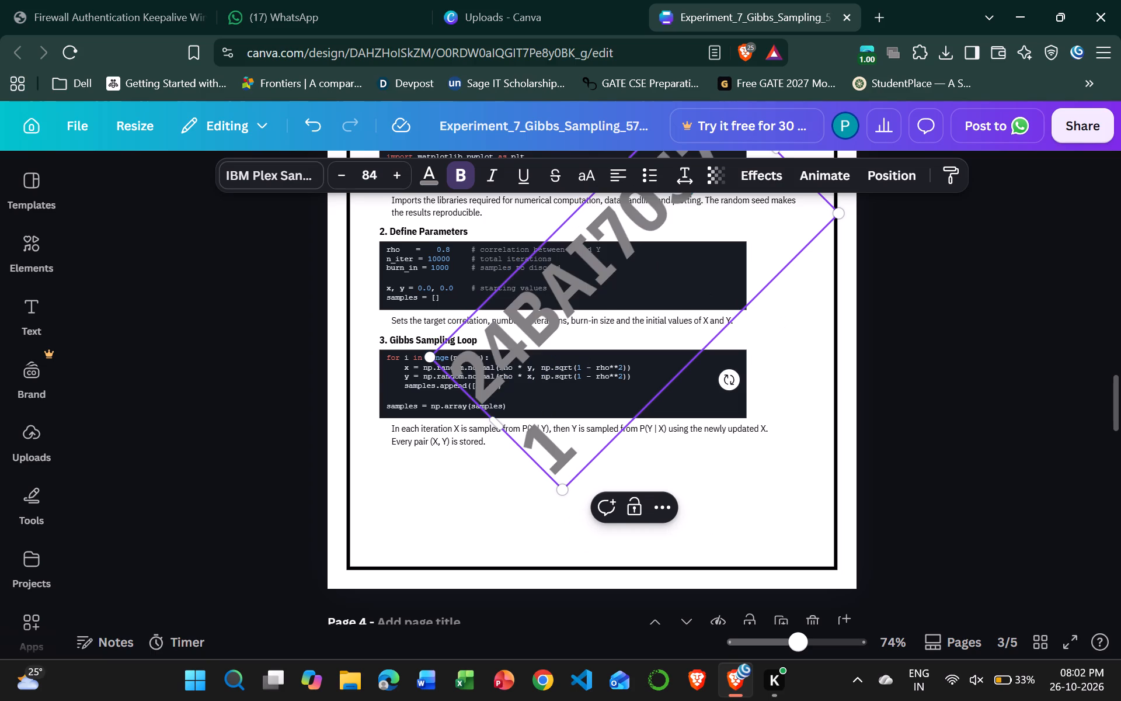
key("BackSpace")
key("BackSpace")
type("85")
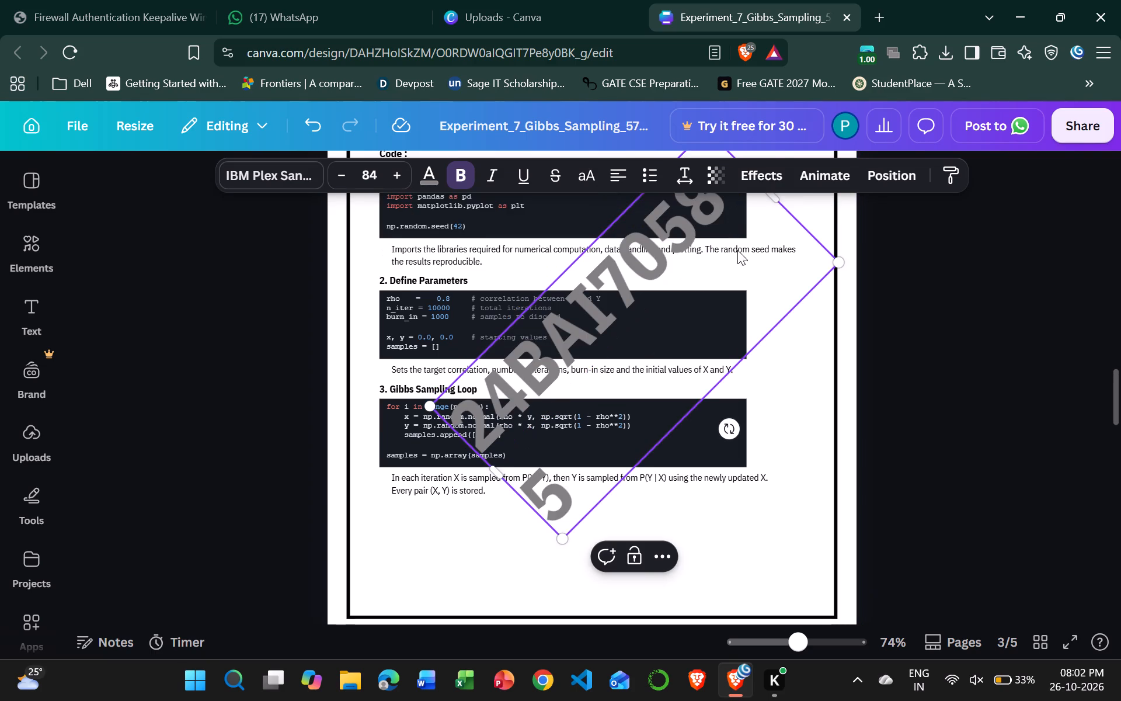
Widen the page 3 watermark's text box so that its text fits on one diagonal line.
left_click_drag(497, 468, 495, 474)
left_click_drag(495, 474, 462, 558)
left_click(980, 480)
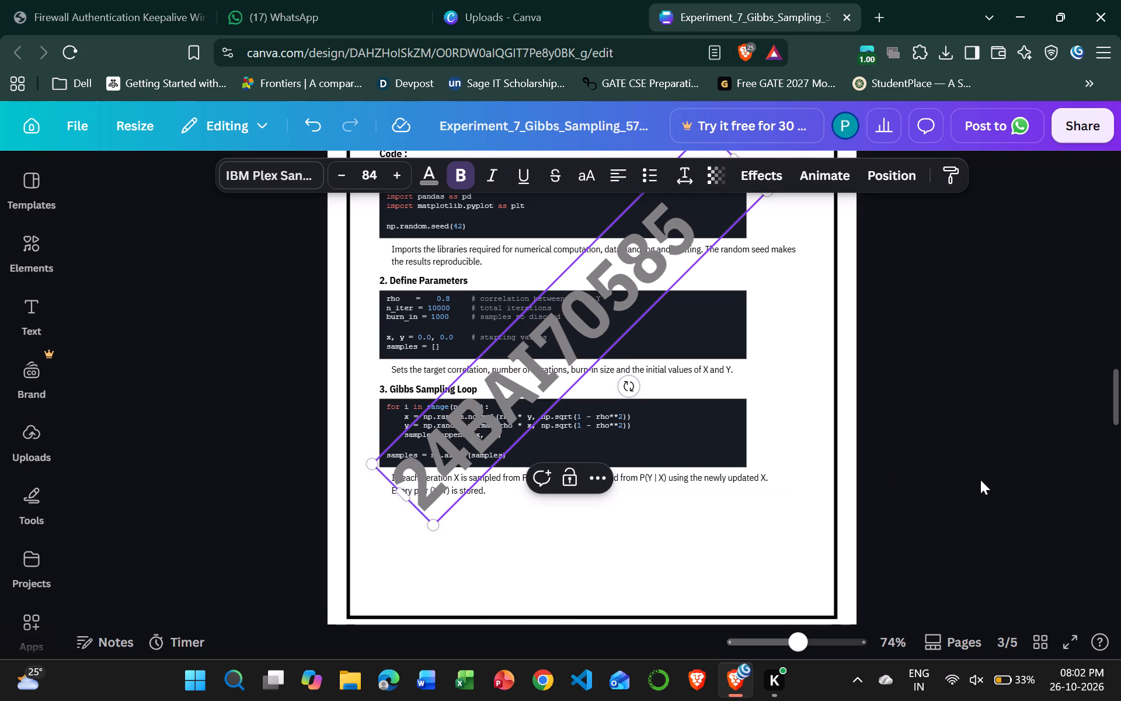
Replace the last three digits of the diagonal watermark on page 4 with 585.
scroll(980, 480, "down", 4)
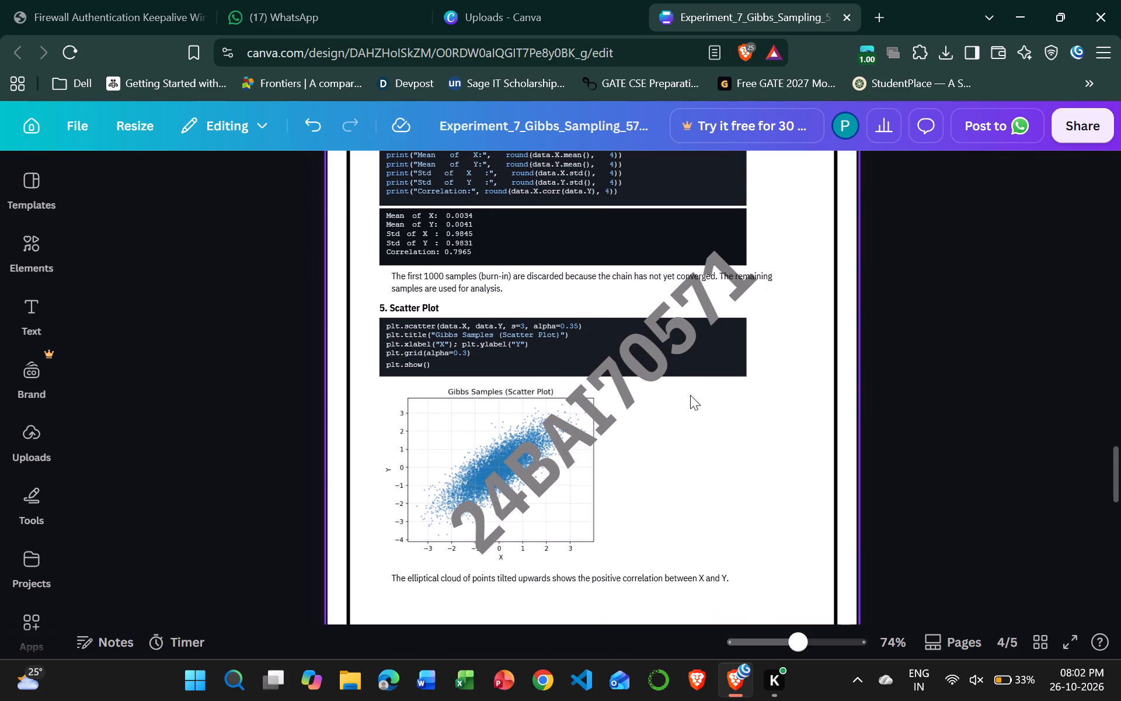
triple_click(623, 360)
left_click(623, 360)
left_click(674, 466)
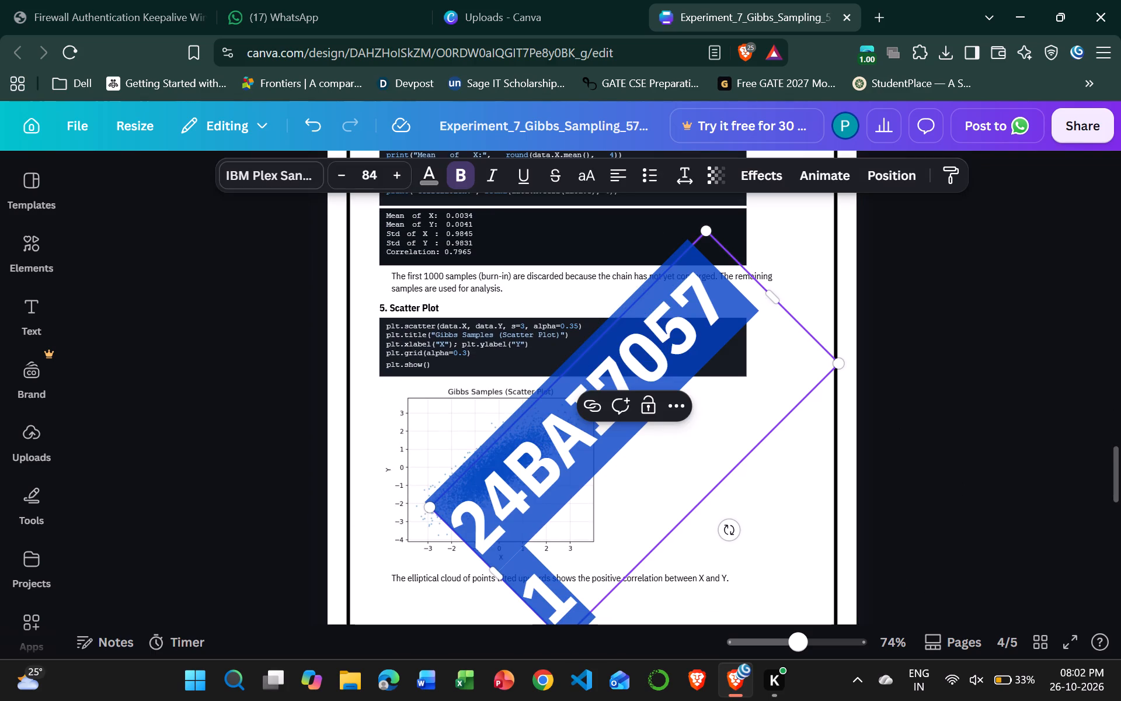
key("BackSpace")
key("BackSpace")
key("BackSpace")
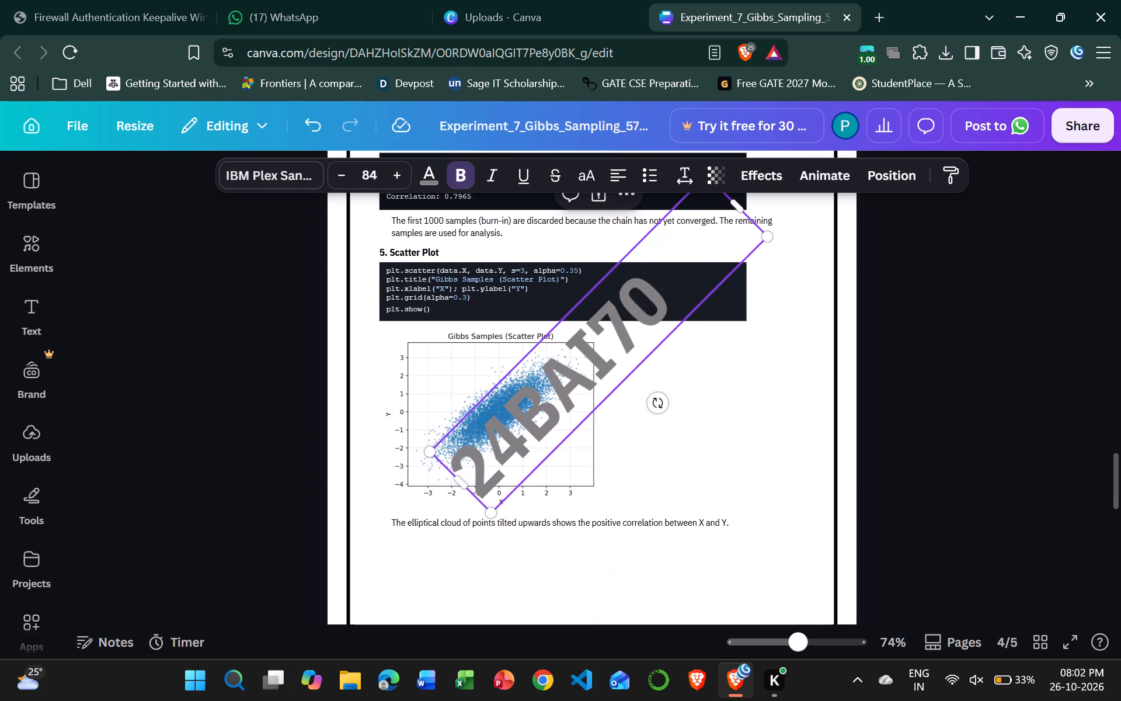
type("585")
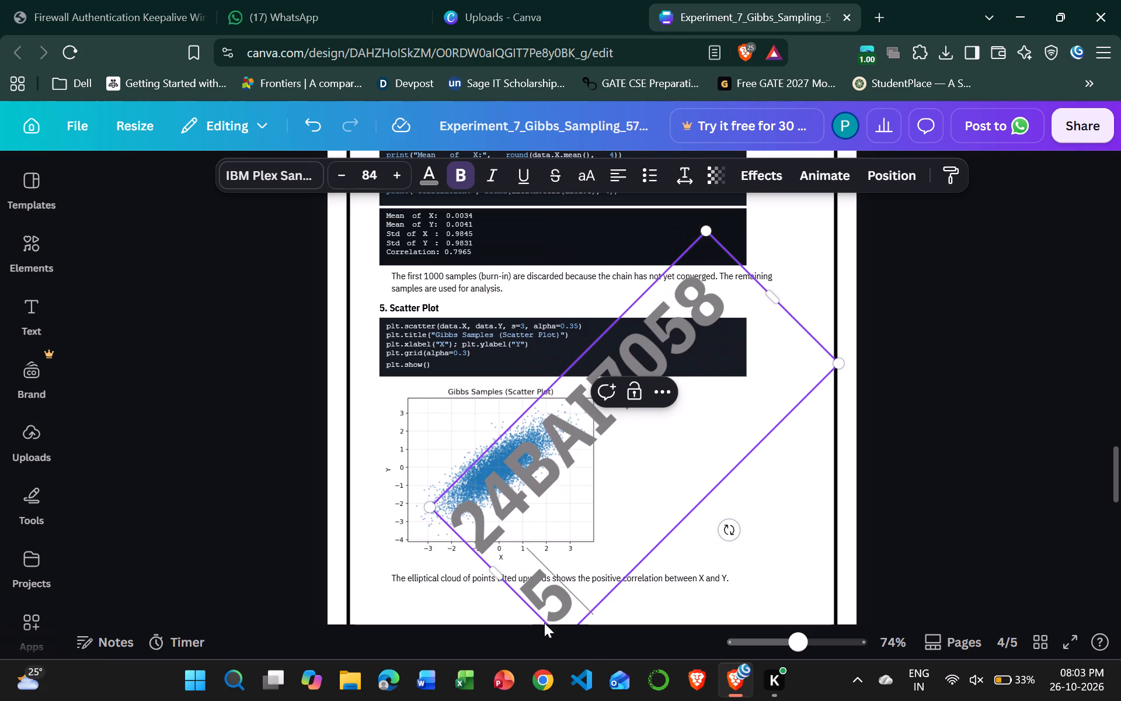
Widen the page 4 watermark's text box so that its text fits on one diagonal line.
left_click(499, 572)
left_click_drag(496, 575, 445, 629)
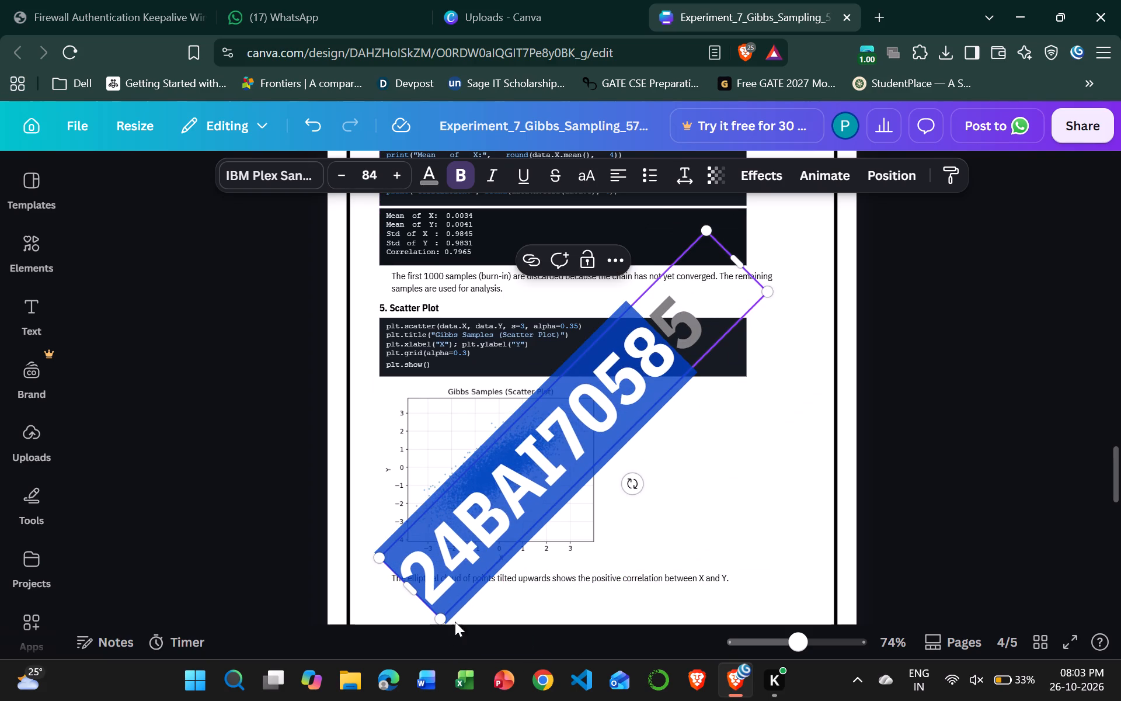
left_click(772, 452)
Replace the last three digits of the diagonal watermark on page 5 with 585.
scroll(772, 452, "down", 6)
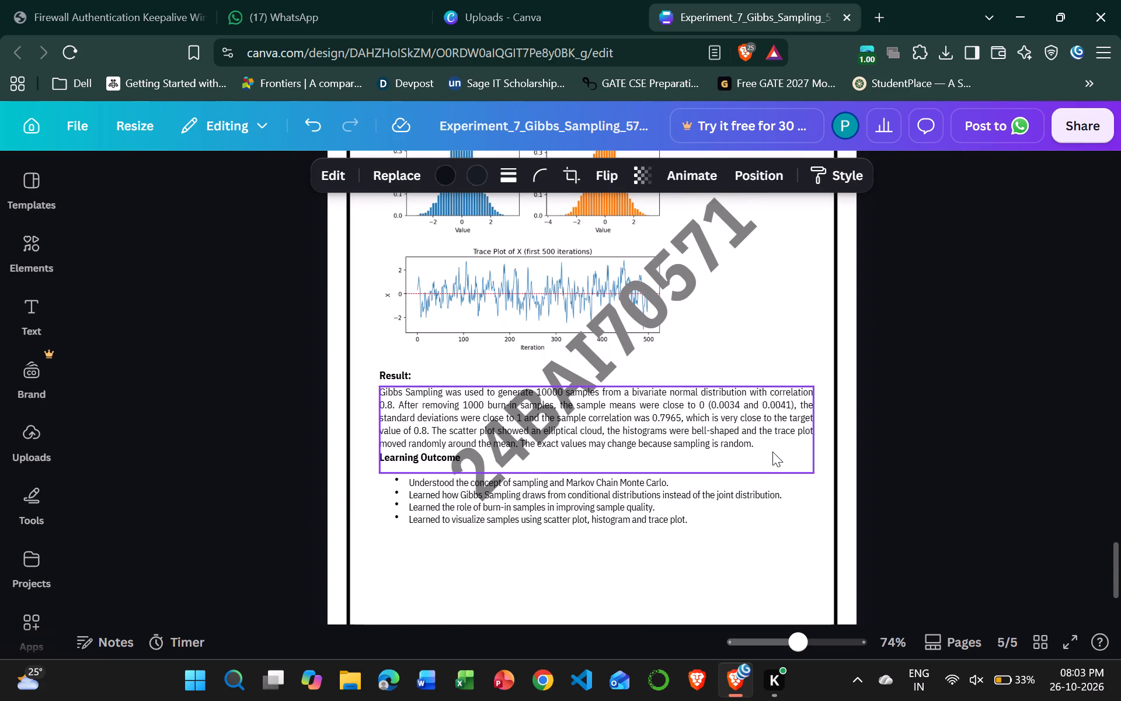
triple_click(636, 318)
left_click(636, 318)
left_click(619, 449)
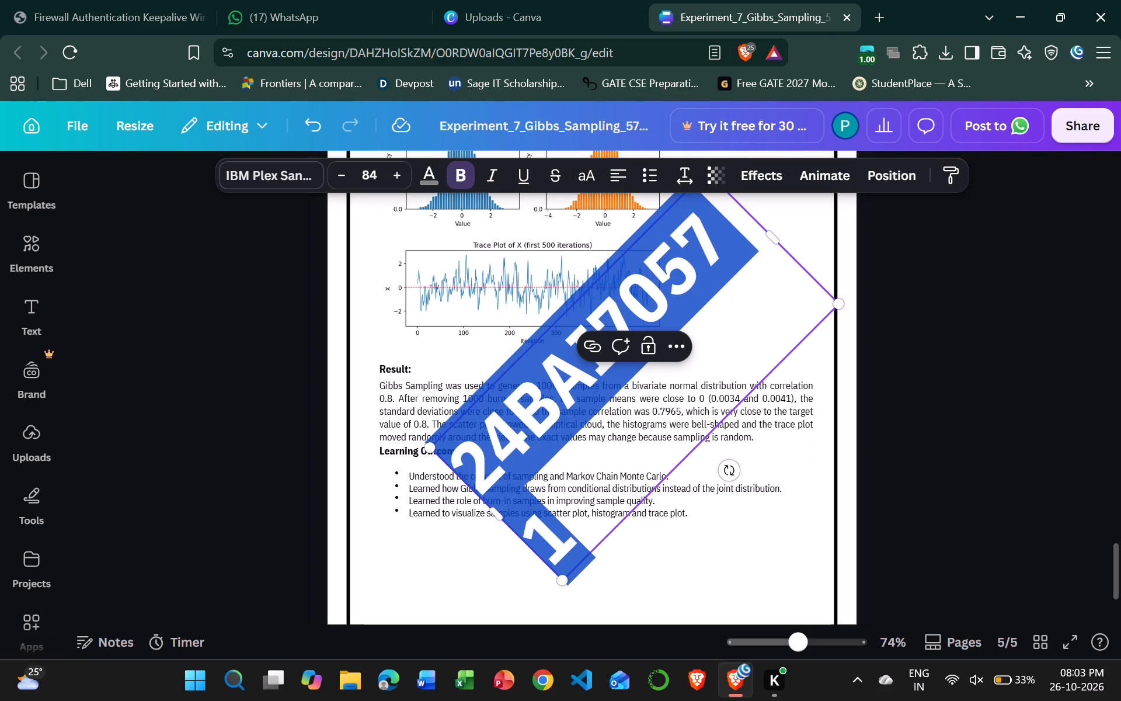
key("BackSpace")
key("BackSpace")
key("BackSpace")
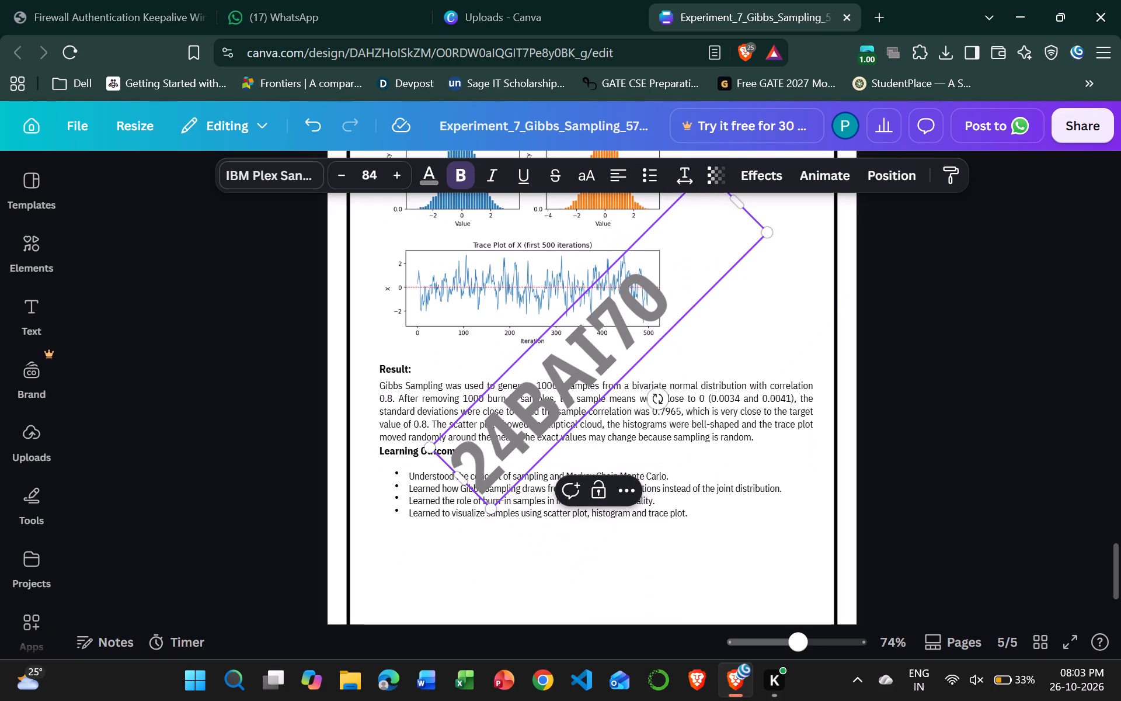
left_click(619, 449)
type("585")
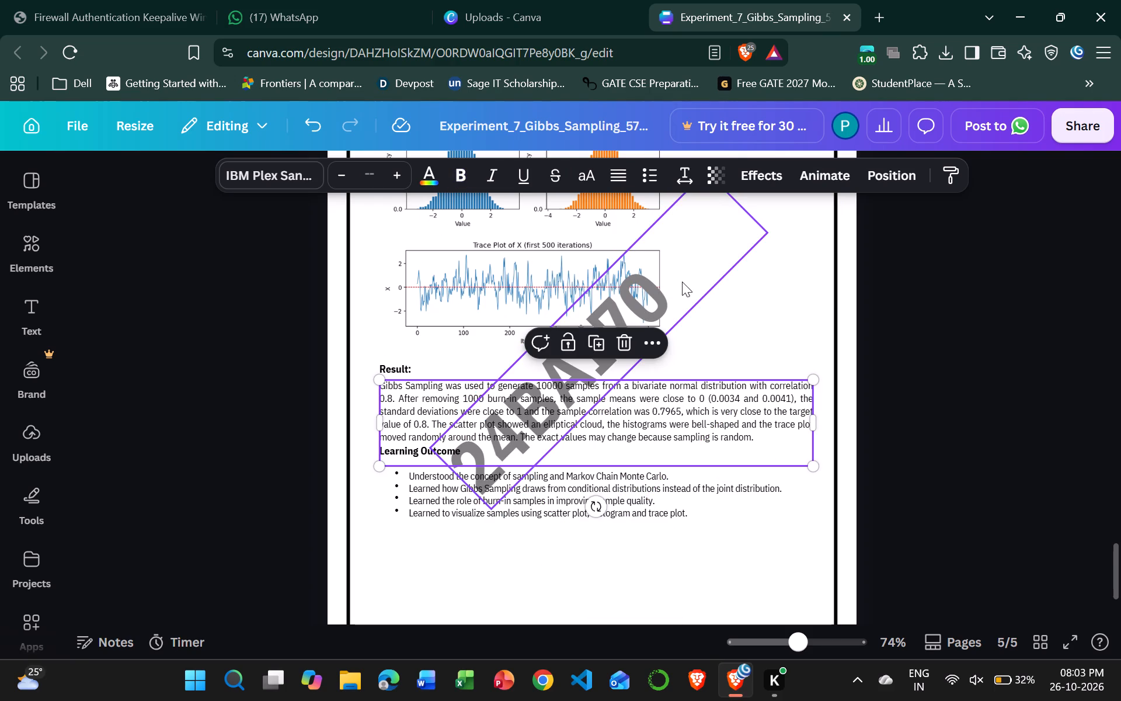
left_click(643, 296)
double_click(643, 296)
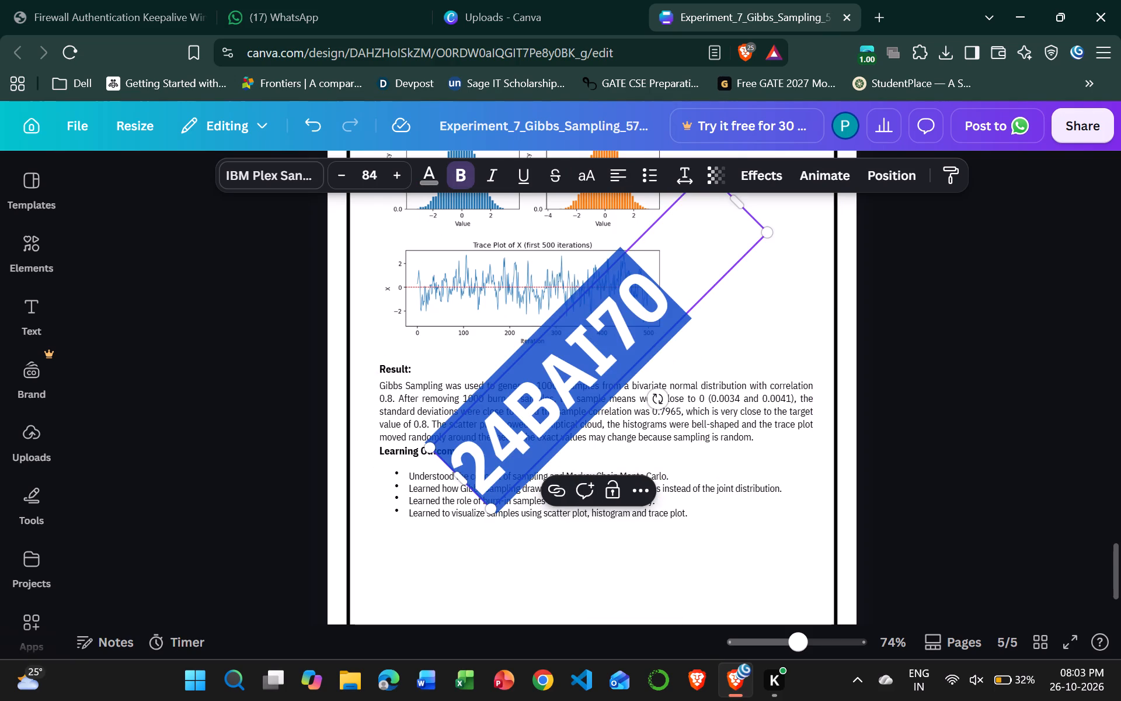
left_click(667, 279)
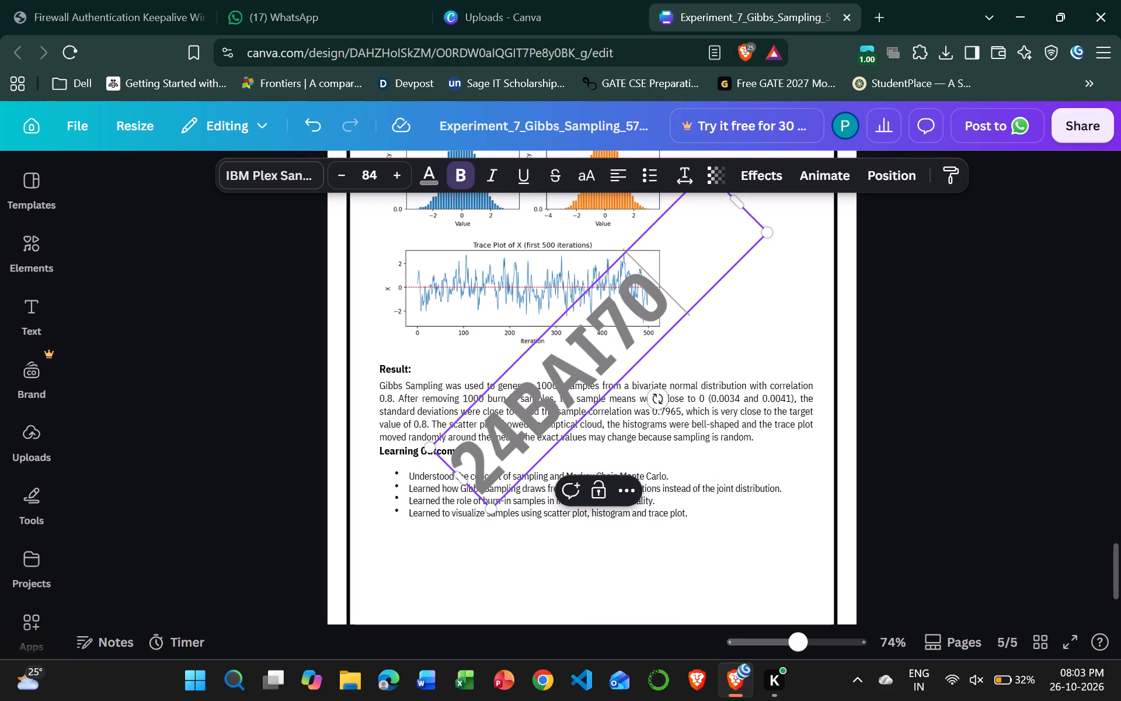
type("585")
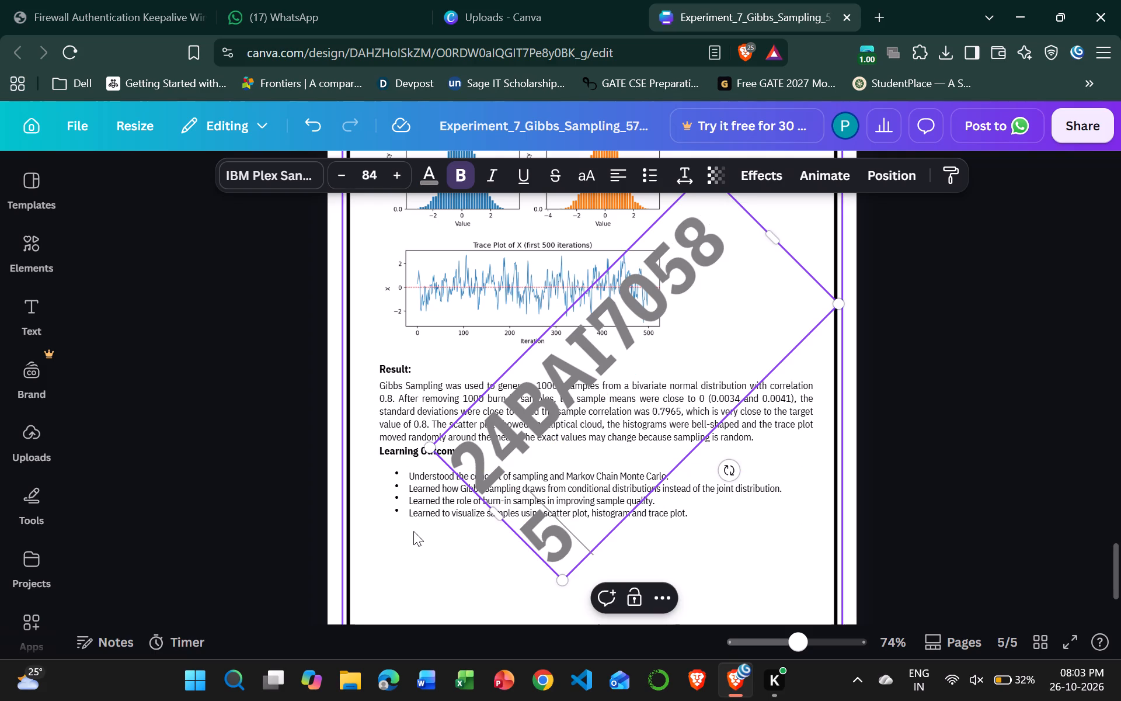
Widen the page 5 watermark's text box to fit one diagonal line and shift the watermark slightly toward the page's right edge.
left_click_drag(496, 518, 479, 632)
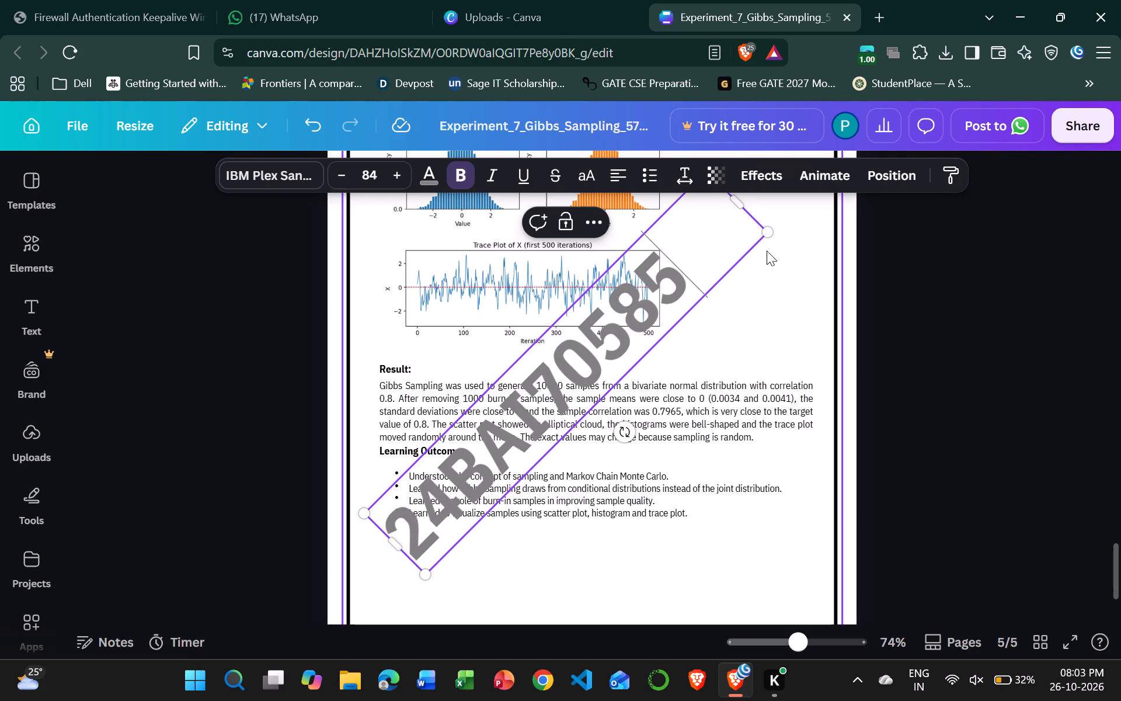
left_click(775, 291)
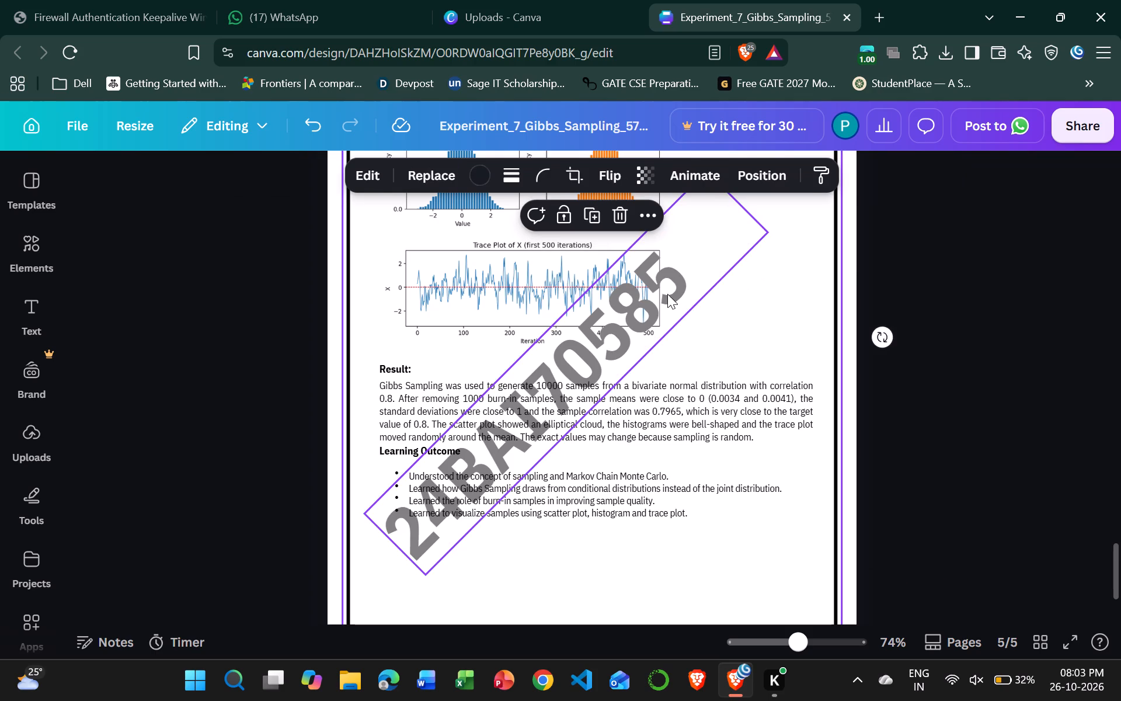
left_click_drag(667, 294, 715, 286)
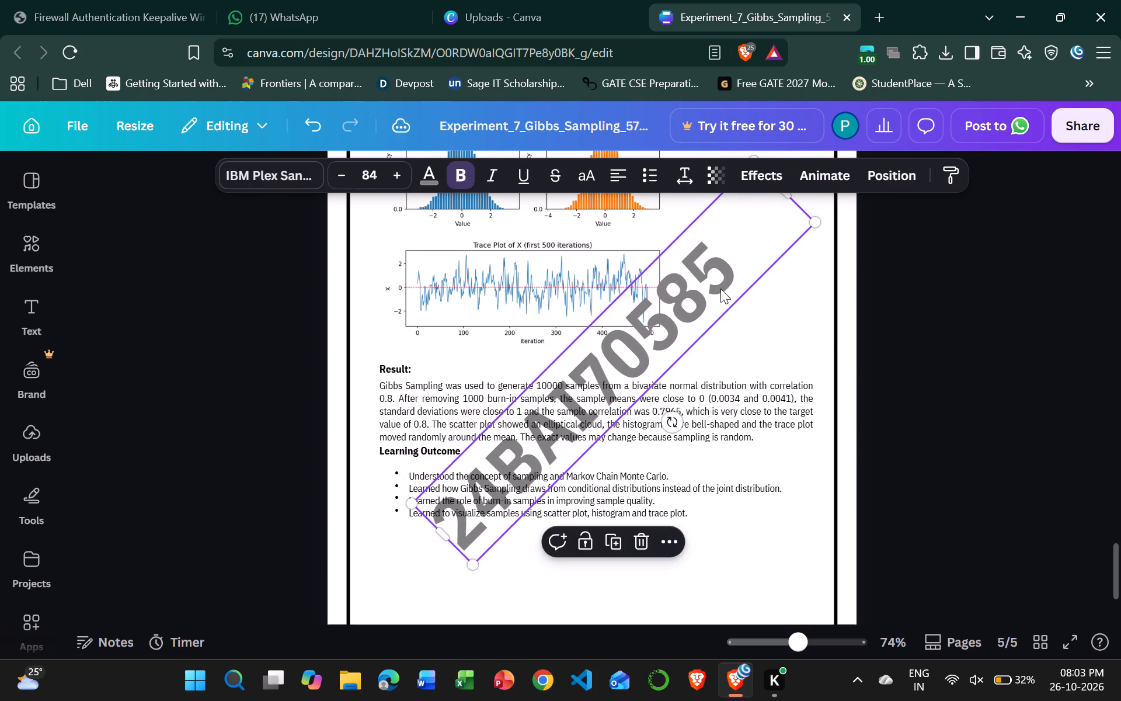
left_click(931, 394)
Download all pages of the design as PNG at size 1 and High quality.
scroll(931, 394, "down", 2)
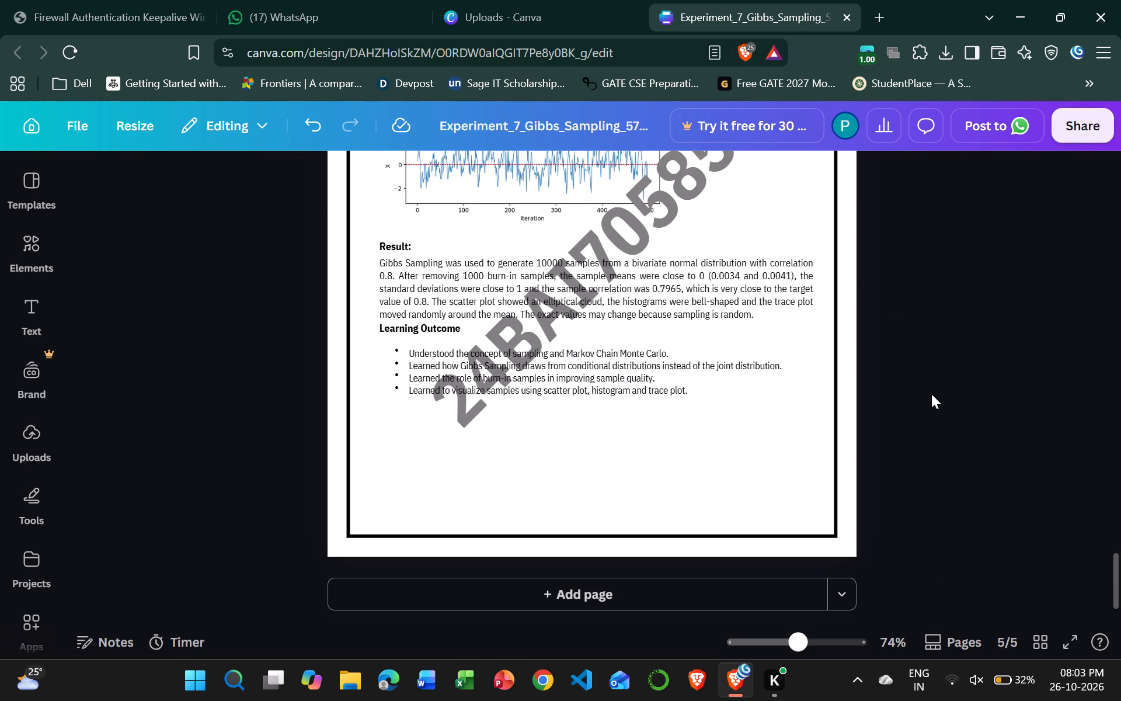
scroll(931, 394, "down", 2)
scroll(931, 394, "up", 20)
scroll(931, 394, "up", 5)
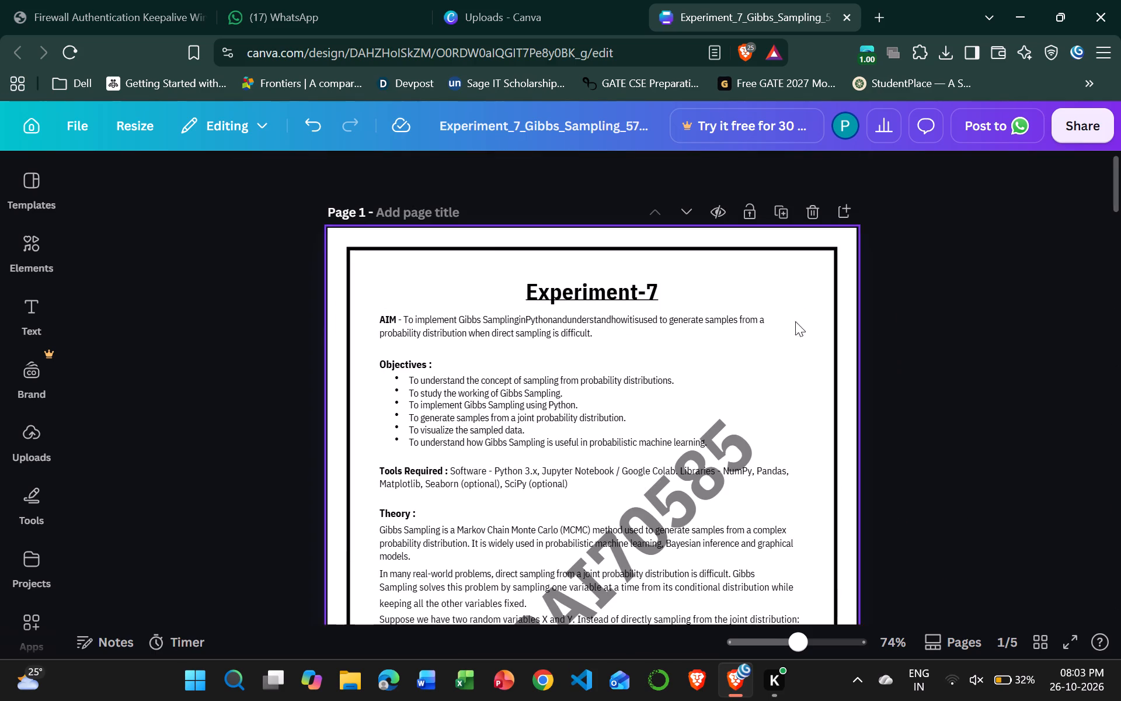
left_click(1073, 130)
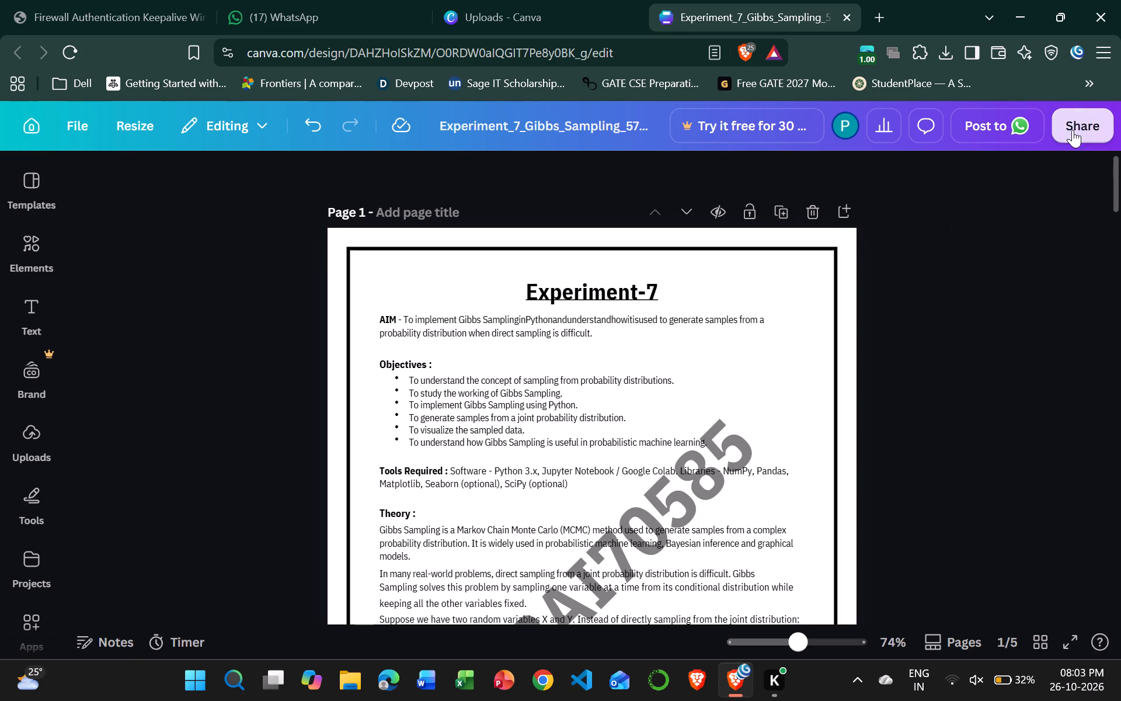
left_click(798, 539)
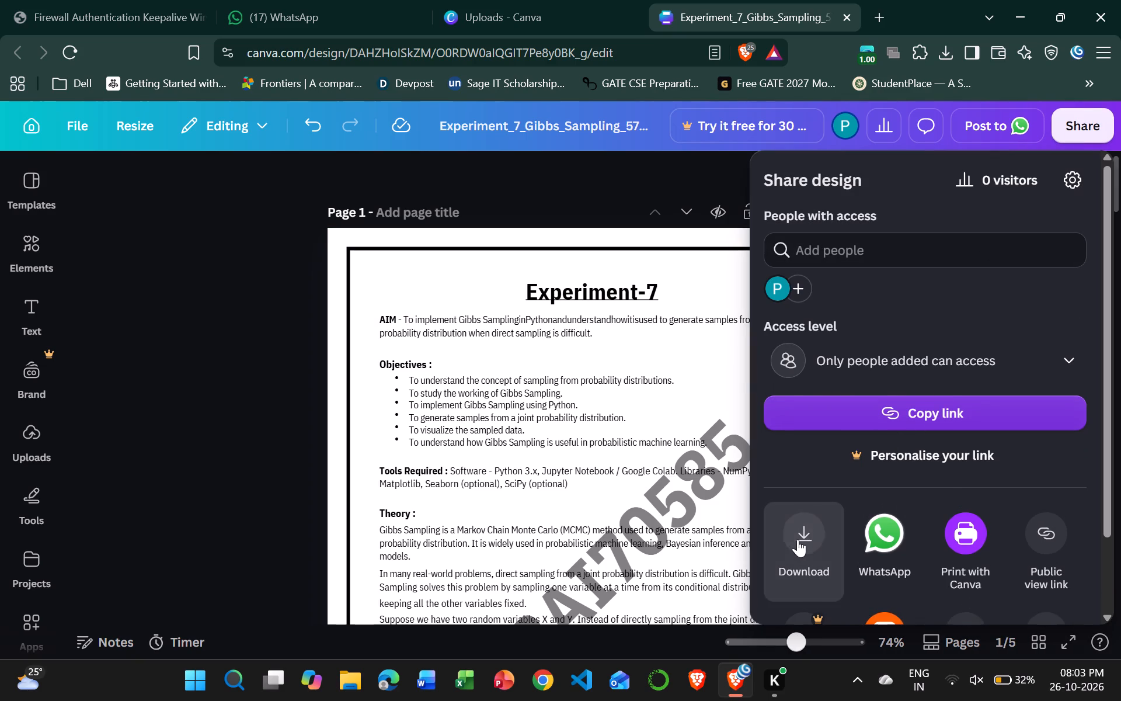
scroll(814, 530, "down", 3)
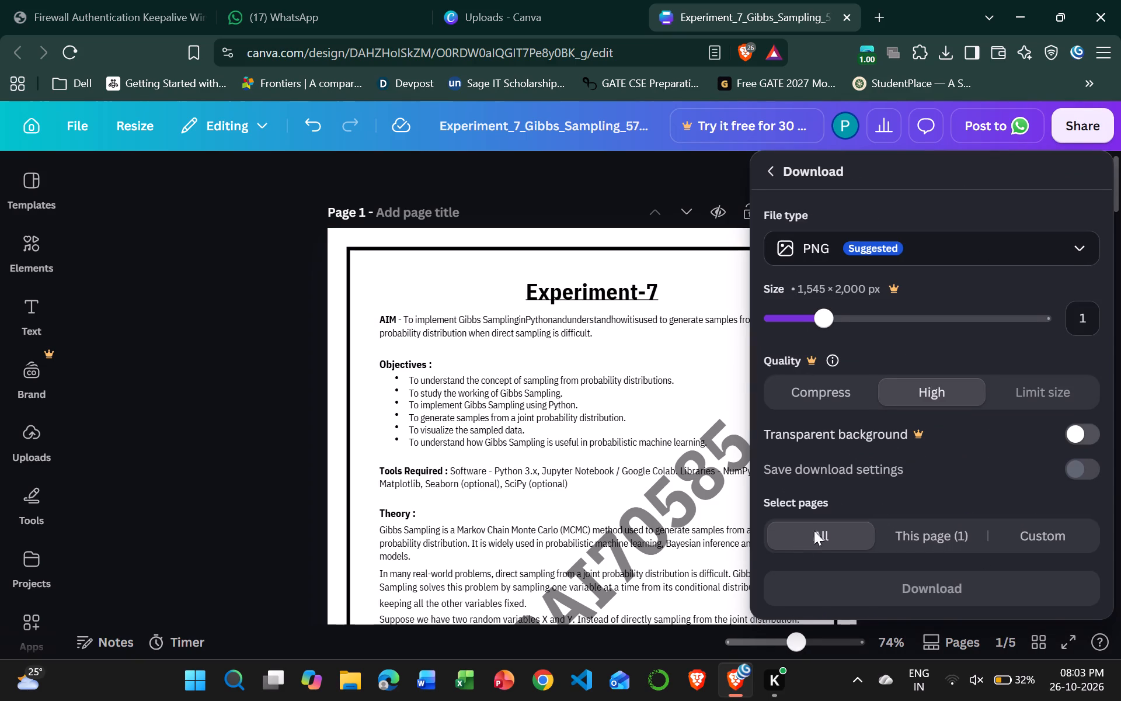
scroll(814, 530, "down", 4)
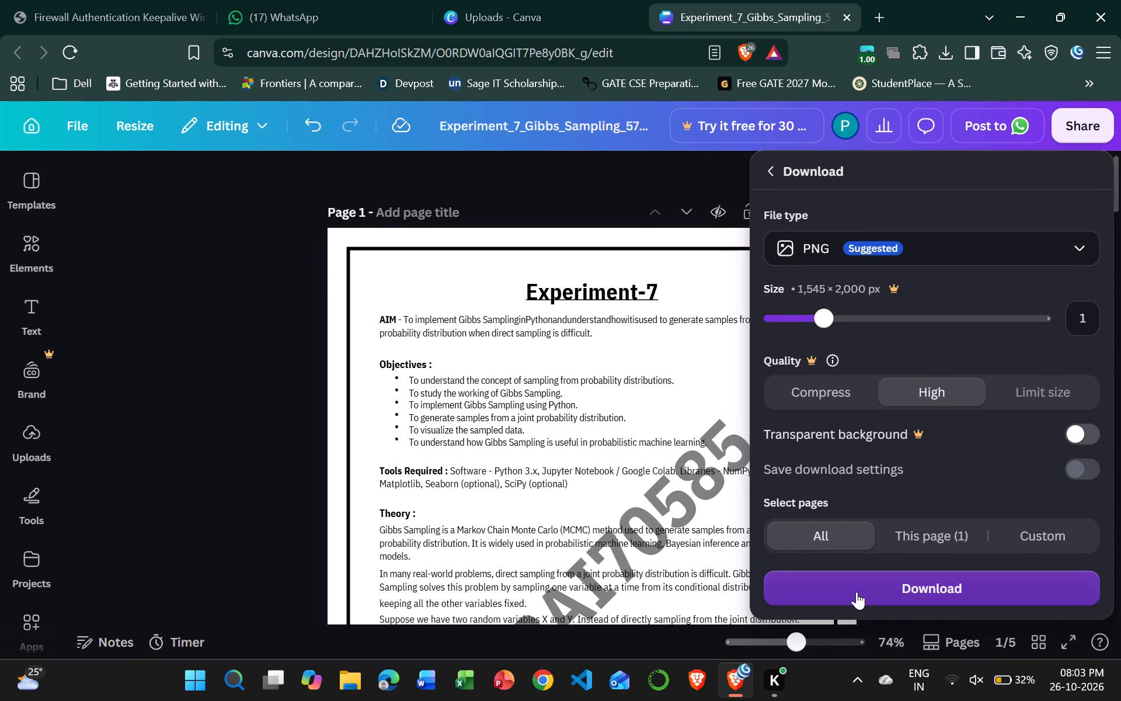
left_click(857, 592)
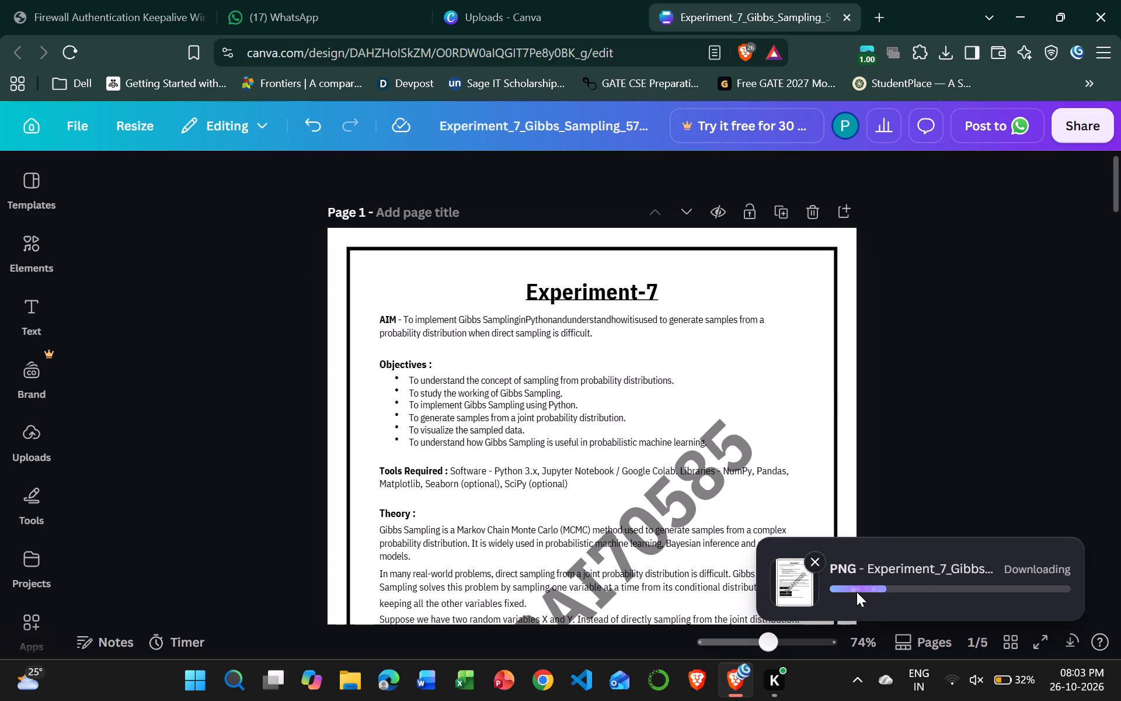
Save the exported ZIP archive of page images in the Downloads folder under its suggested name.
double_click(669, 499)
triple_click(758, 412)
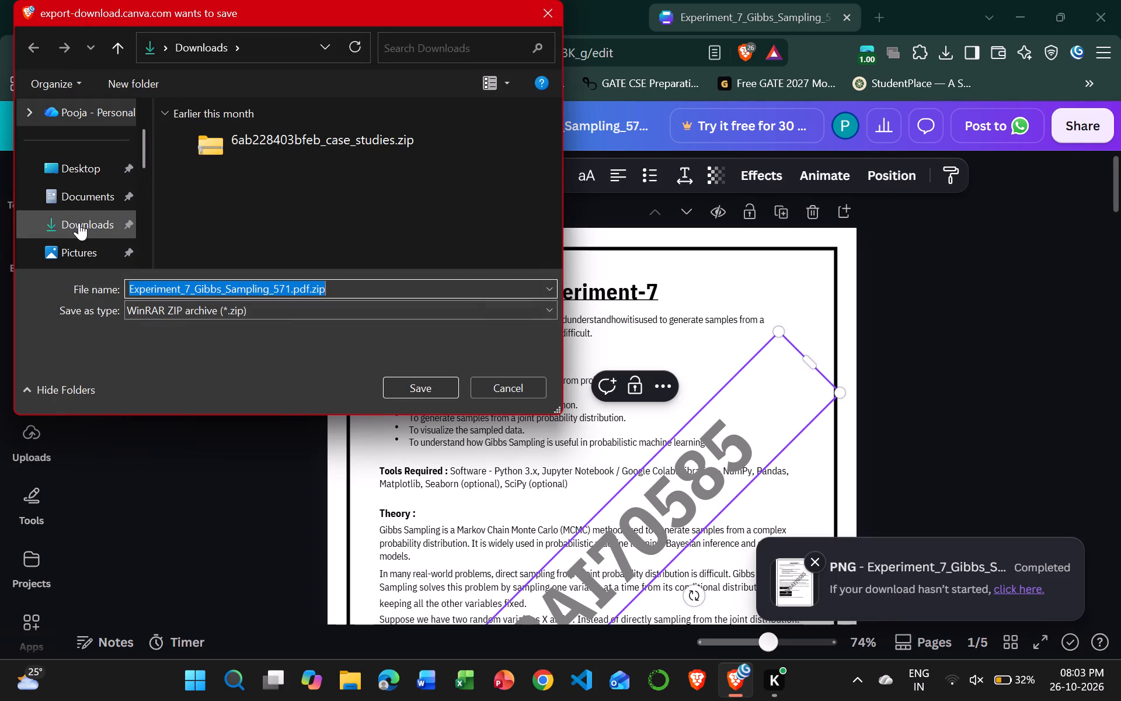
triple_click(79, 223)
left_click(407, 390)
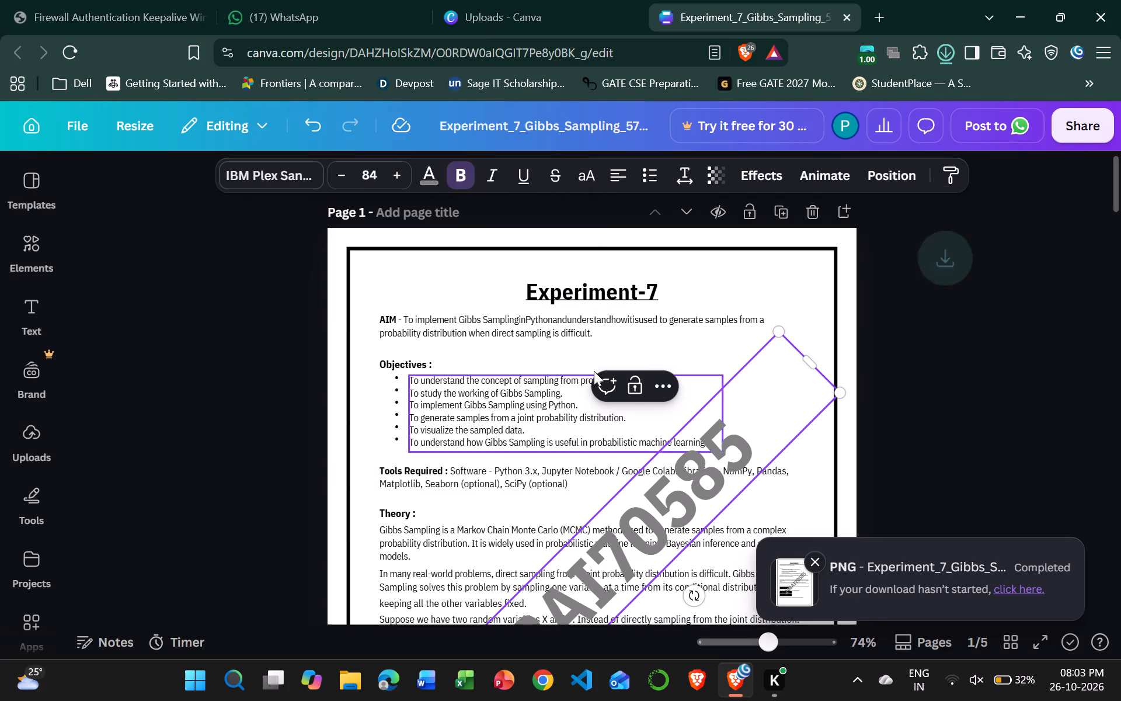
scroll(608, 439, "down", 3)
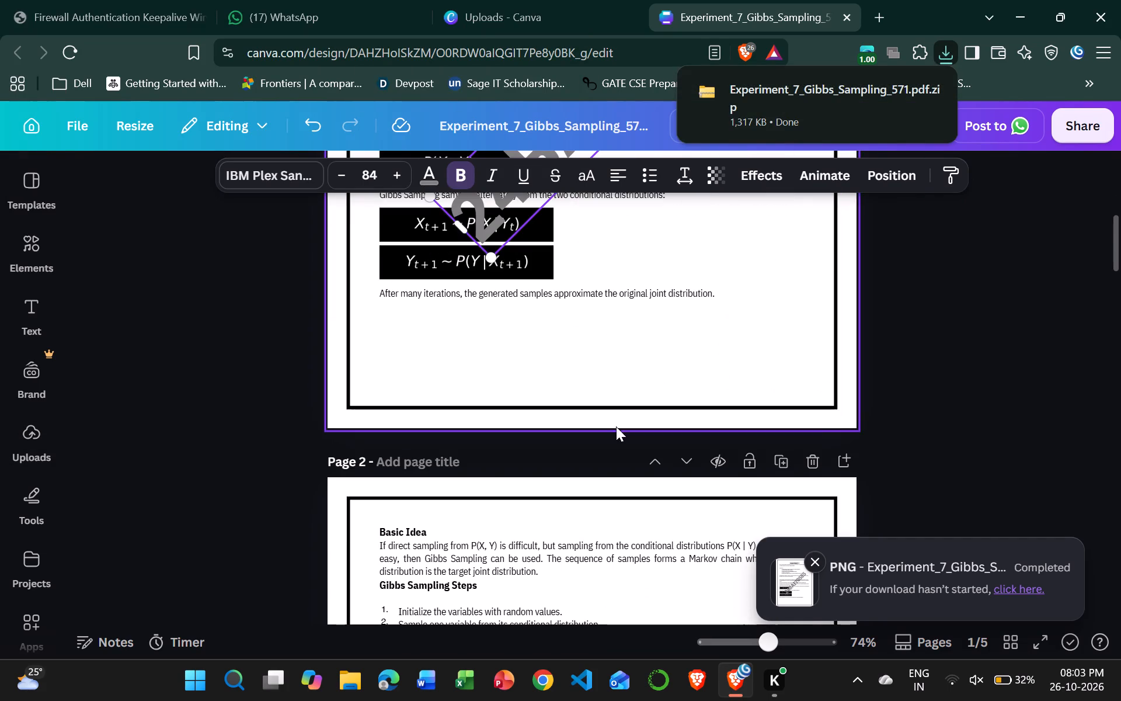
Replace the last three digits of the diagonal watermark on page 1 with 603.
scroll(645, 299, "up", 4)
double_click(737, 410)
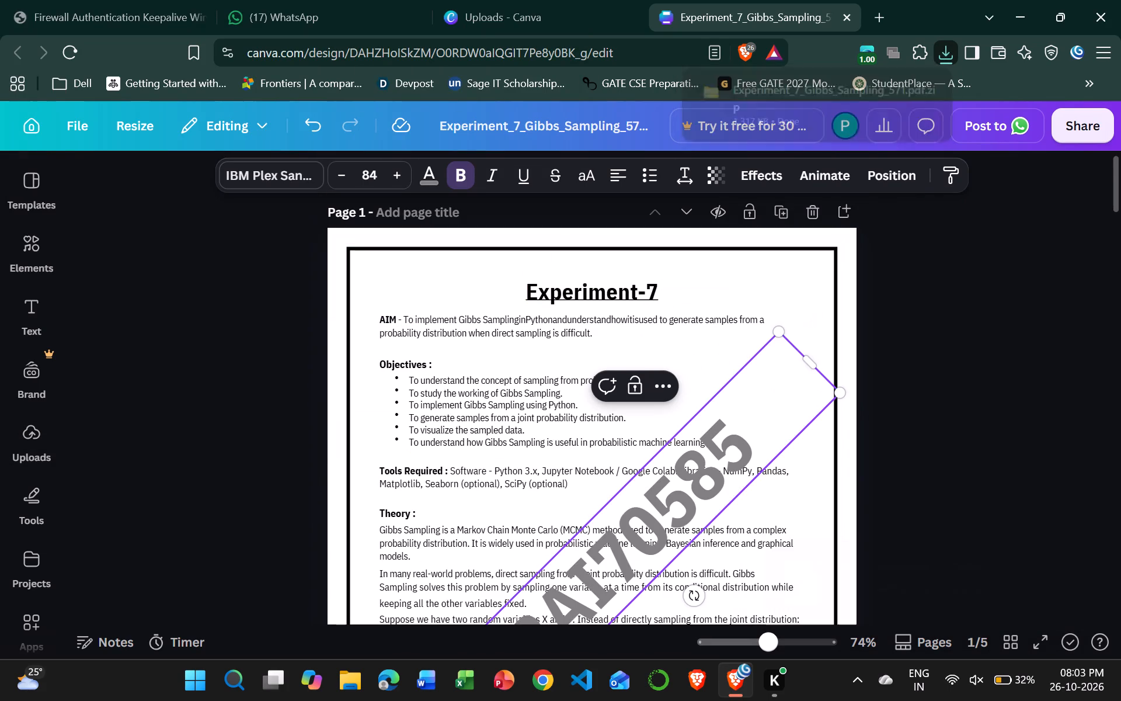
left_click(756, 401)
key("BackSpace")
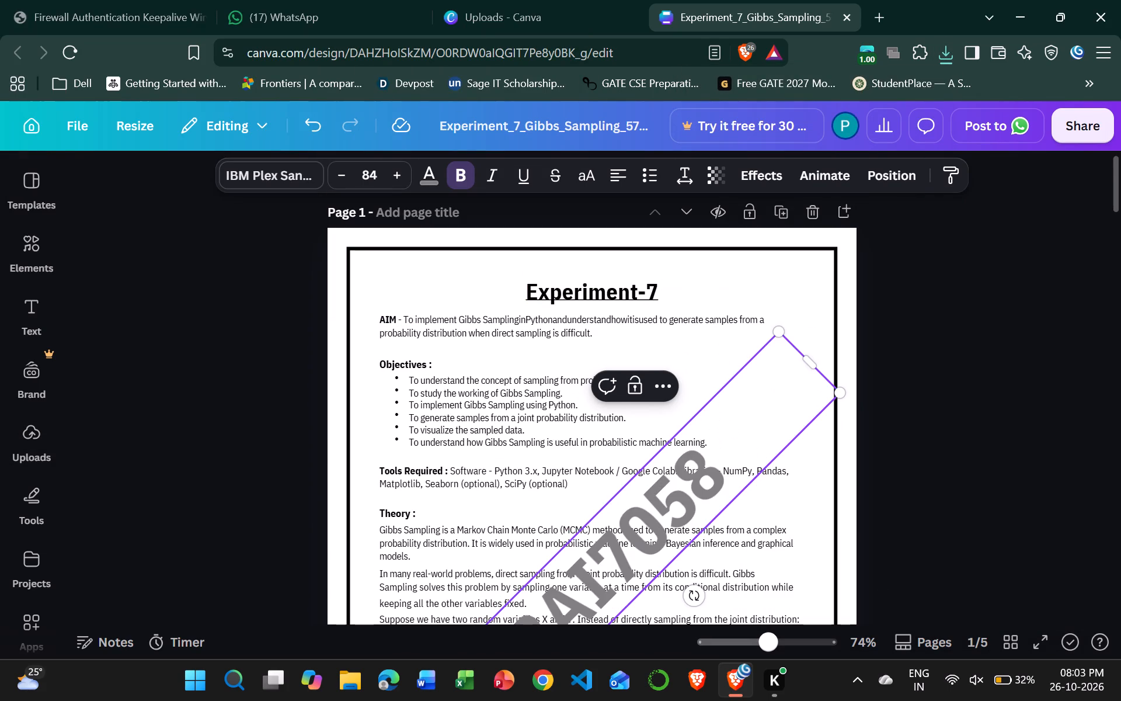
key("BackSpace")
key("BackSpace")
type("60")
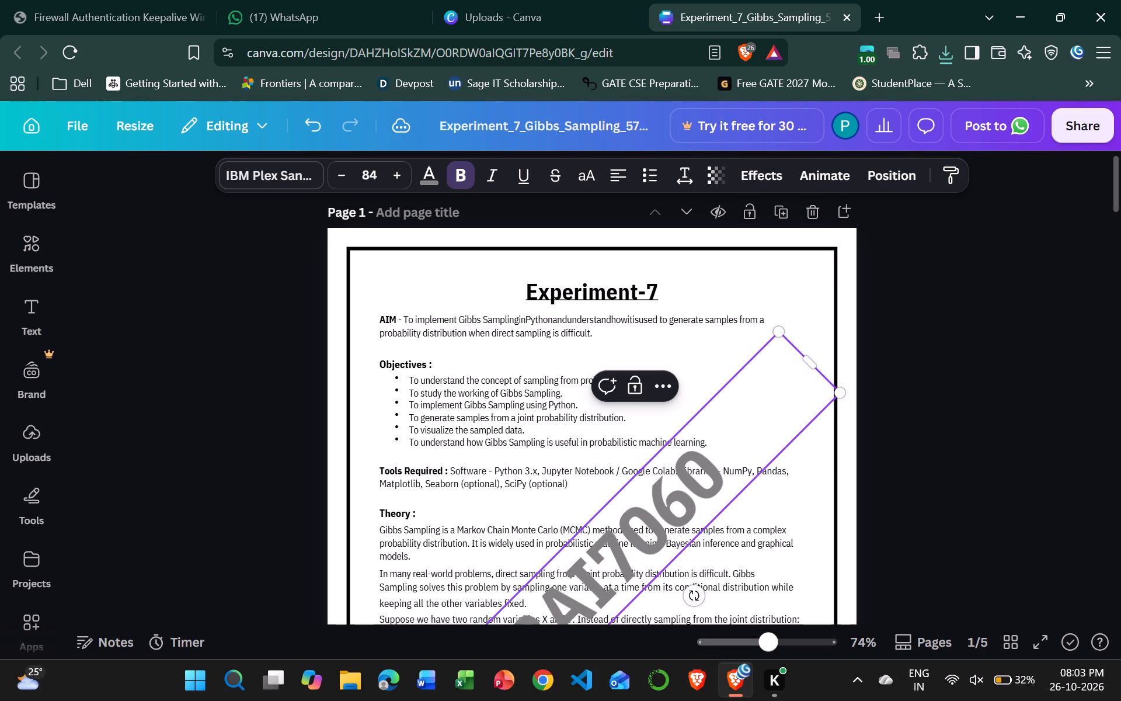
key("3")
Replace the last three digits of the diagonal watermark on page 2 with 603.
scroll(756, 401, "down", 5)
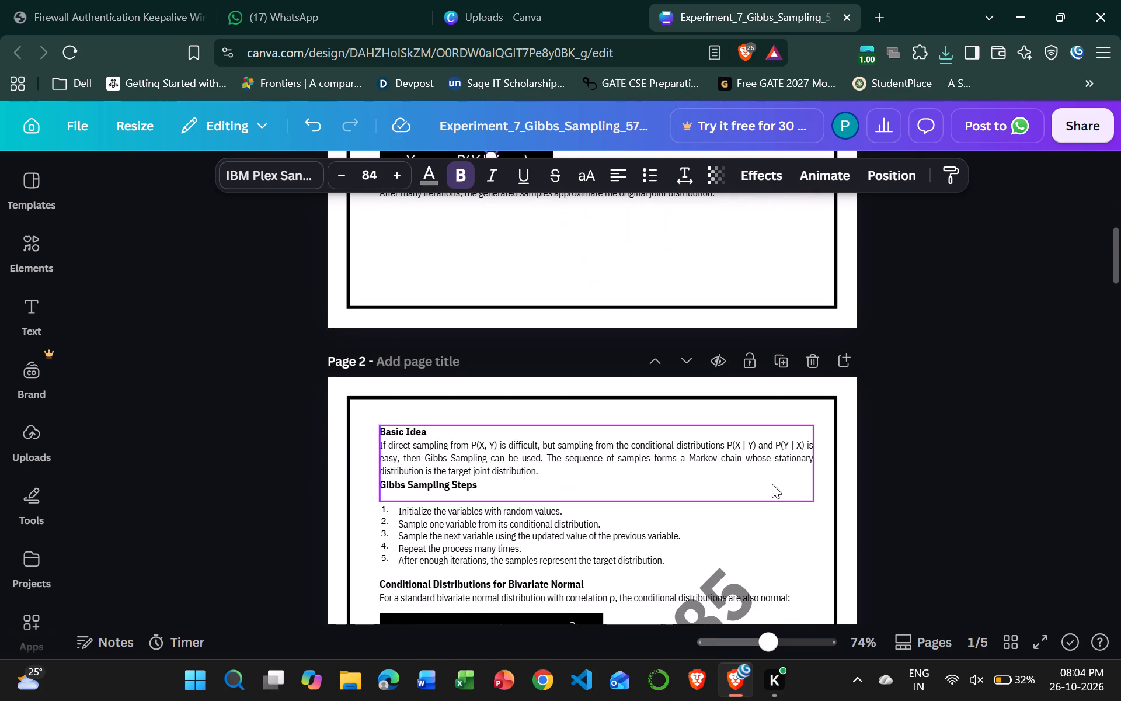
scroll(784, 527, "down", 2)
triple_click(770, 304)
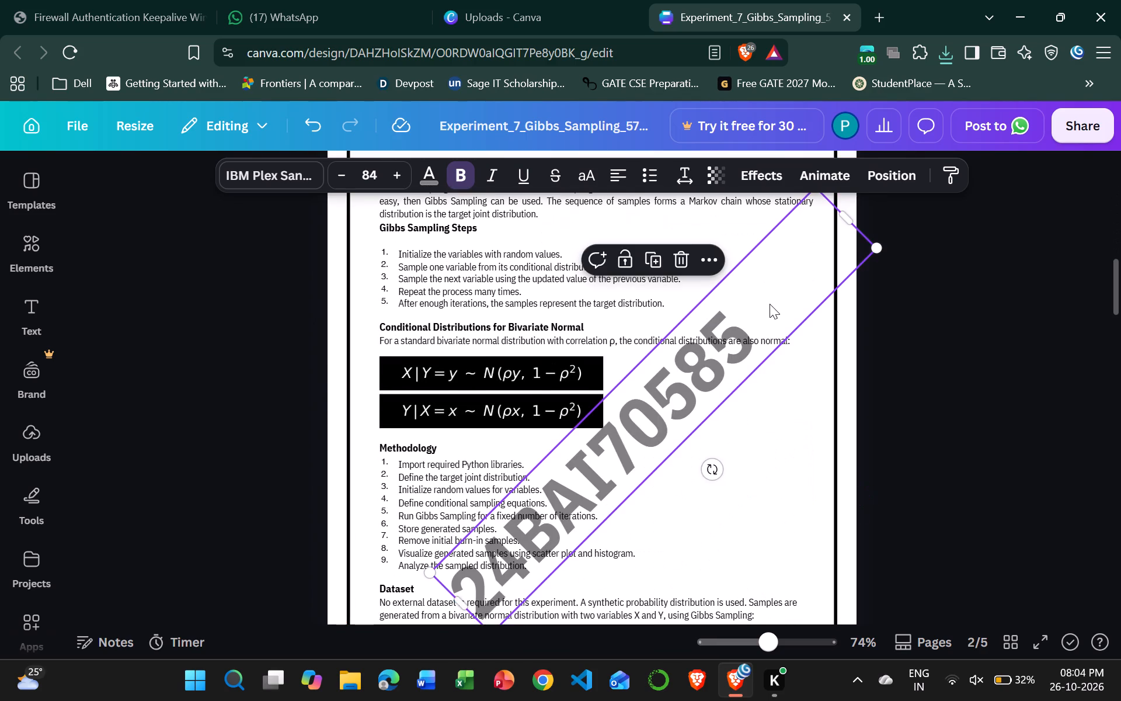
left_click(765, 303)
key("BackSpace")
key("BackSpace")
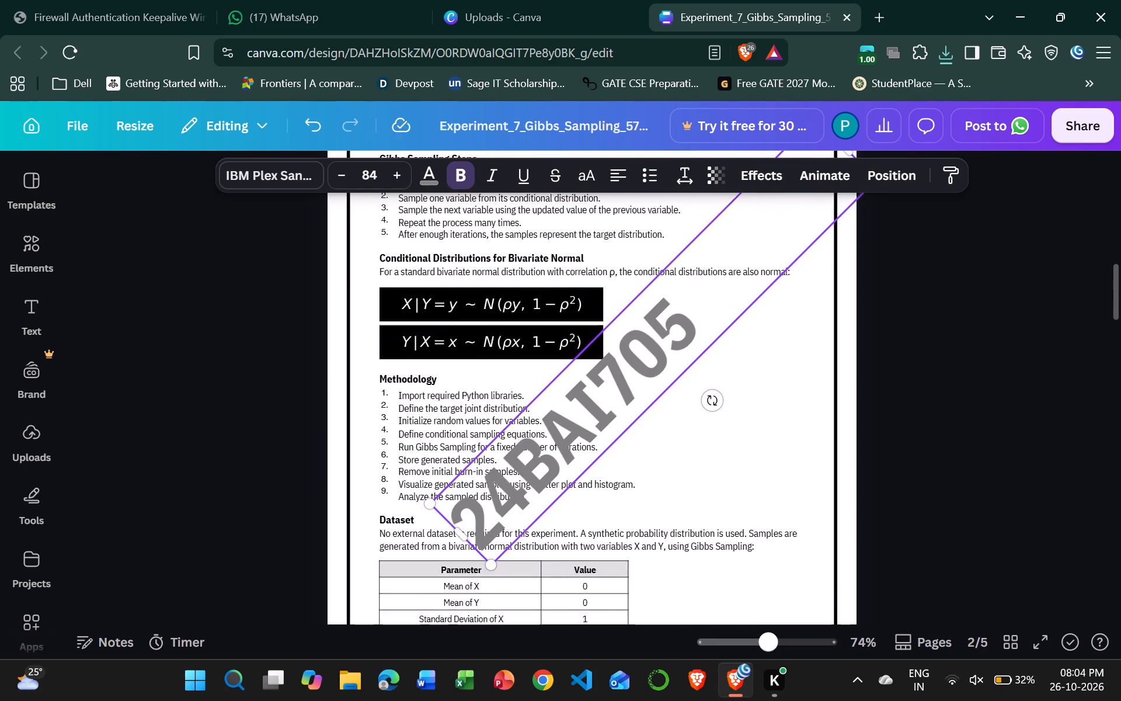
key("BackSpace")
type("603")
Replace the last three digits of the diagonal watermark on page 3, across the code sections, with 603.
scroll(765, 303, "down", 4)
scroll(748, 512, "down", 3)
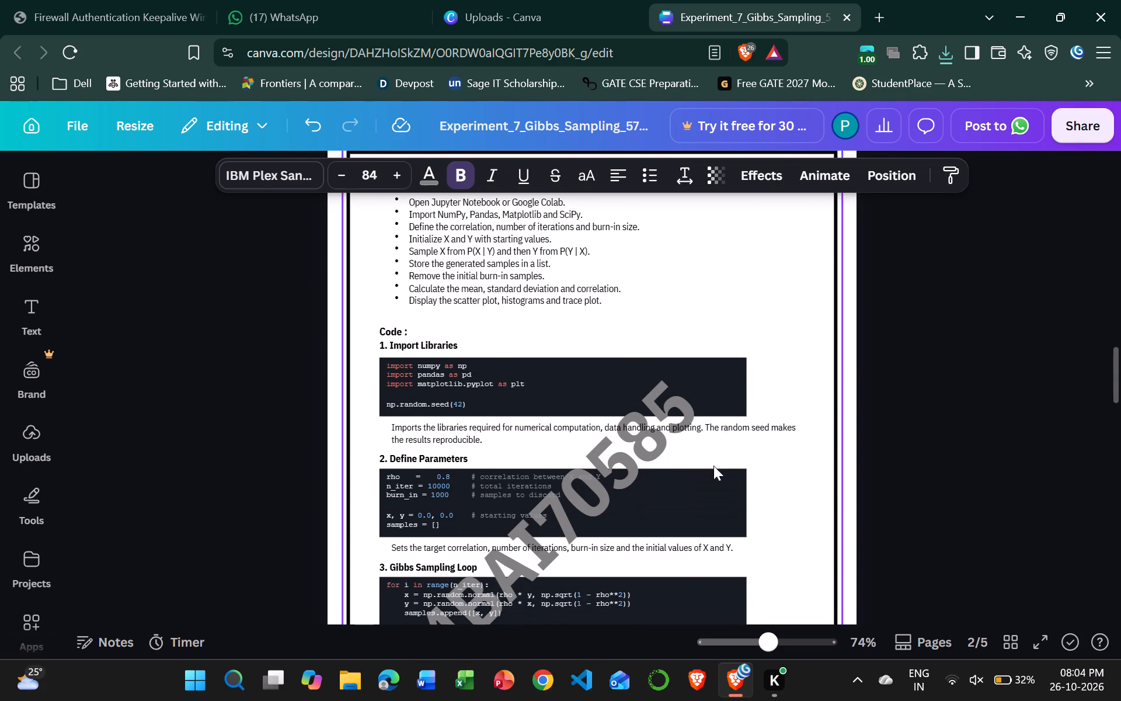
double_click(663, 429)
left_click(781, 332)
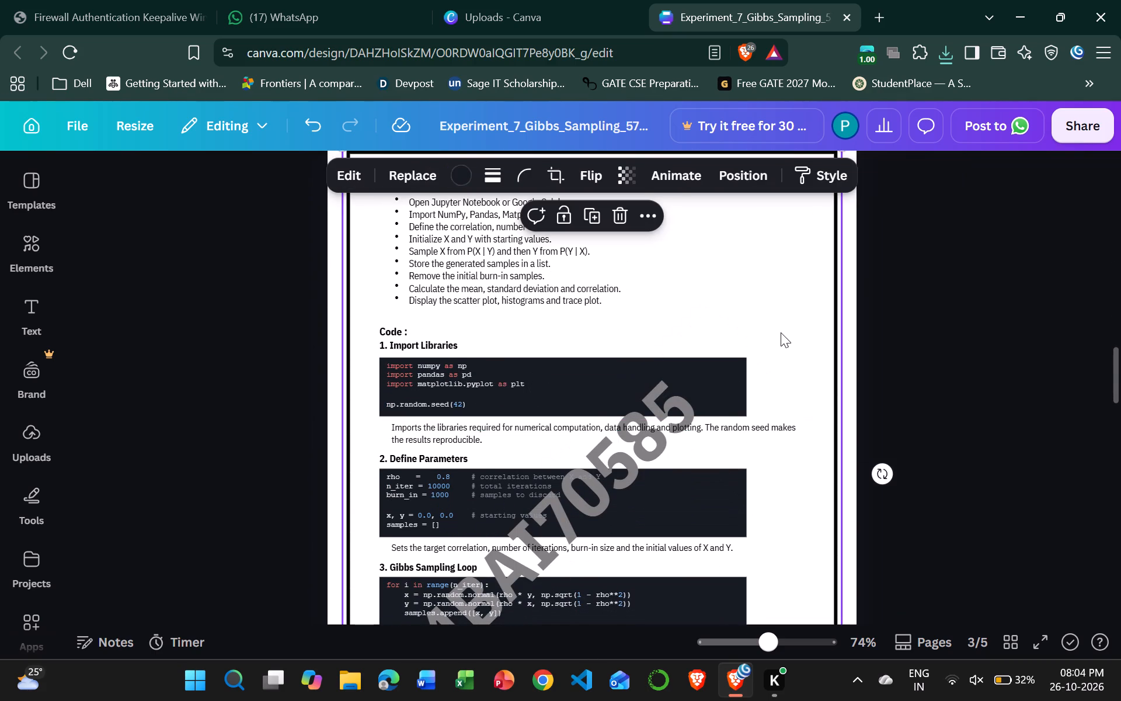
triple_click(602, 457)
scroll(632, 353, "up", 2)
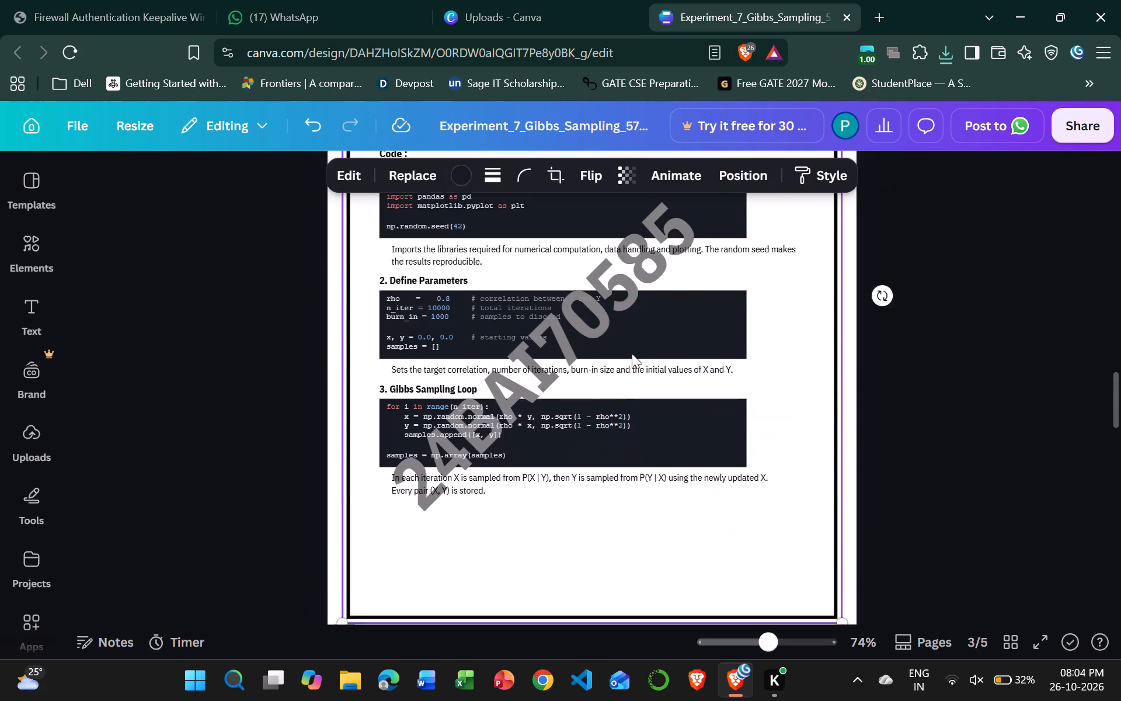
scroll(632, 353, "up", 1)
triple_click(635, 369)
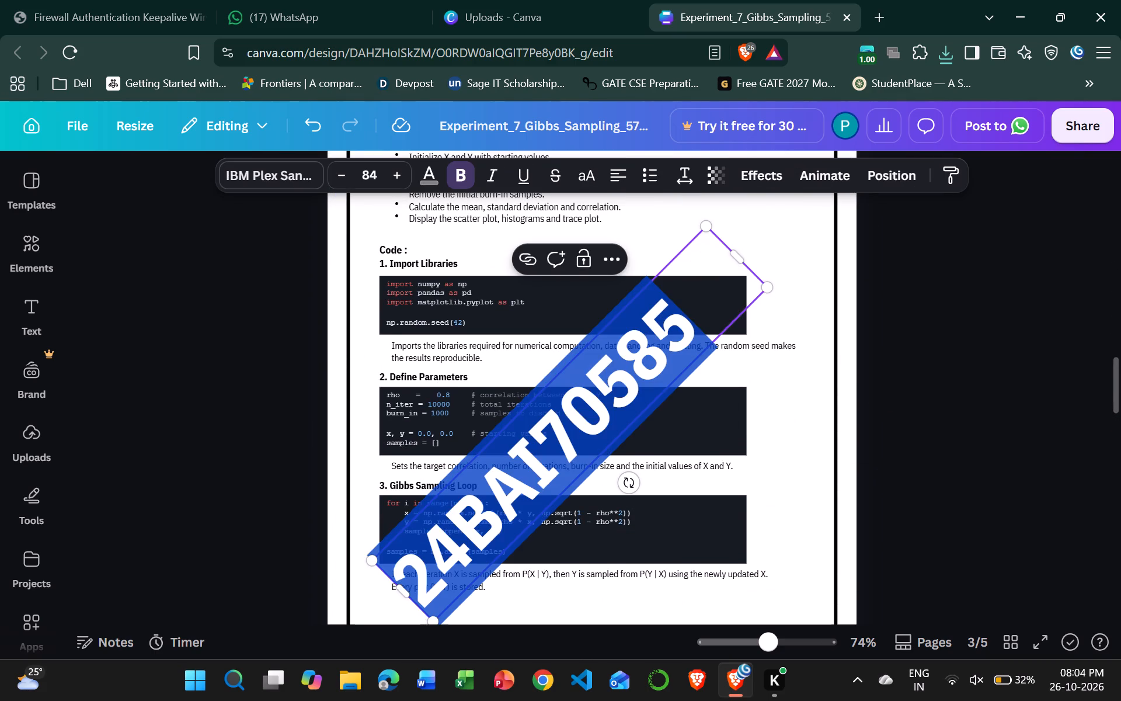
left_click(697, 300)
key("BackSpace")
key("BackSpace")
key("BackSpace")
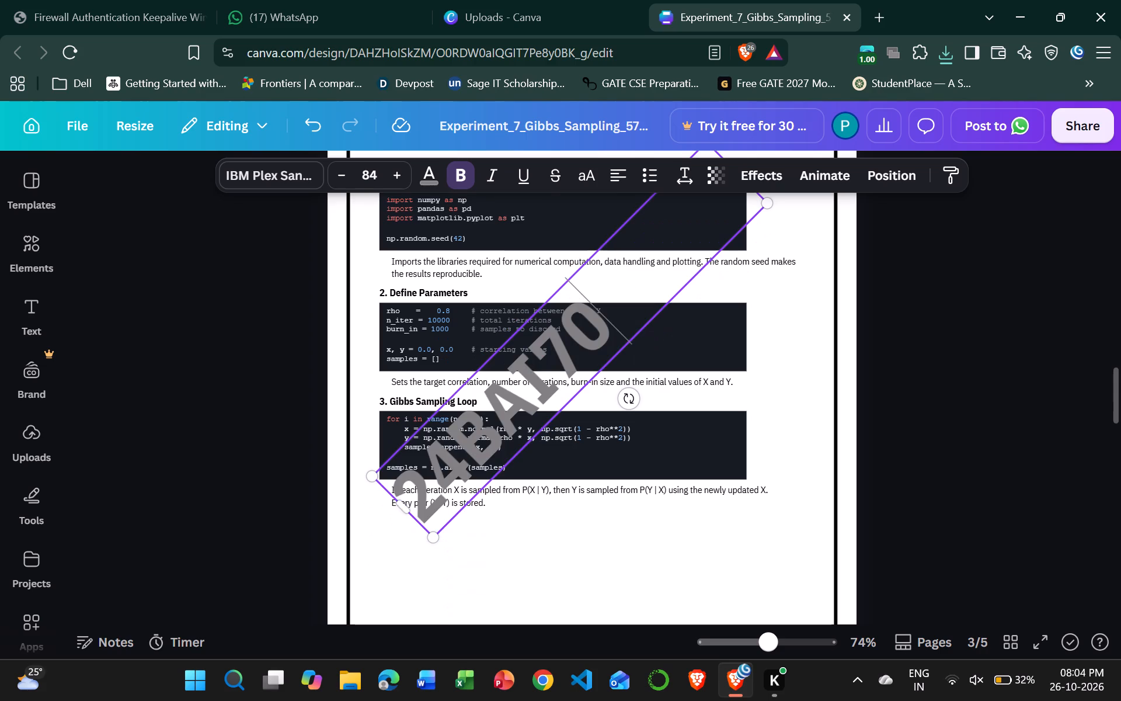
type("603")
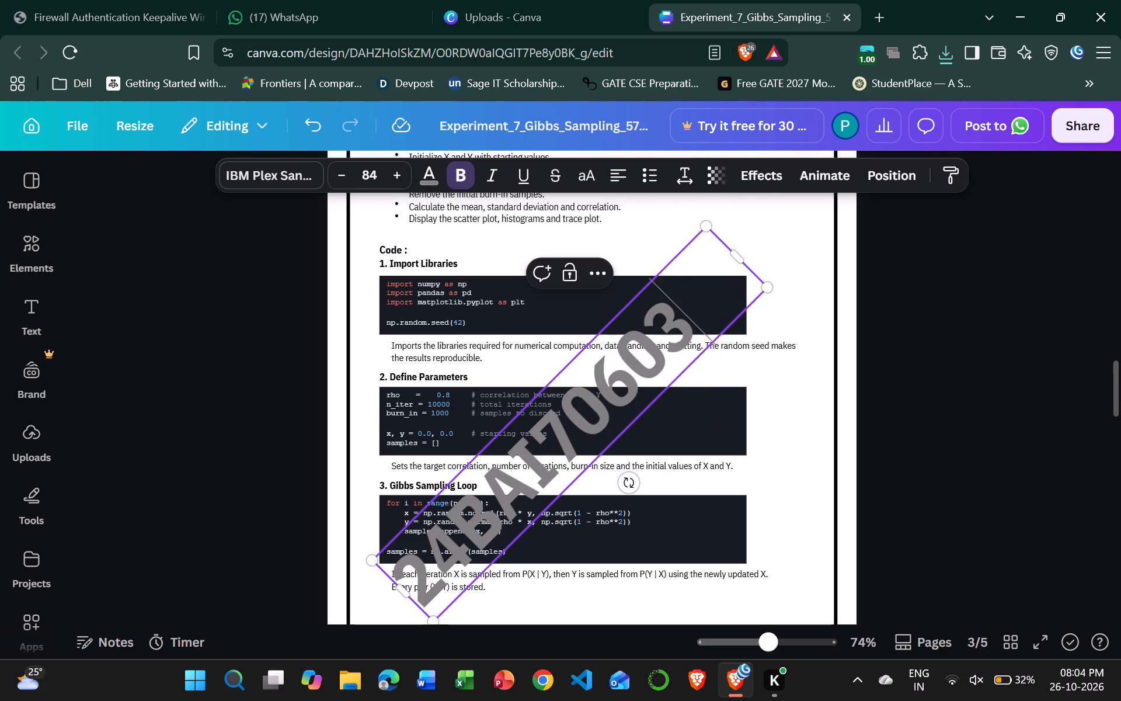
Replace the last three digits of the diagonal watermark on page 4, over the scatter plot, with 603.
scroll(697, 300, "down", 4)
triple_click(681, 481)
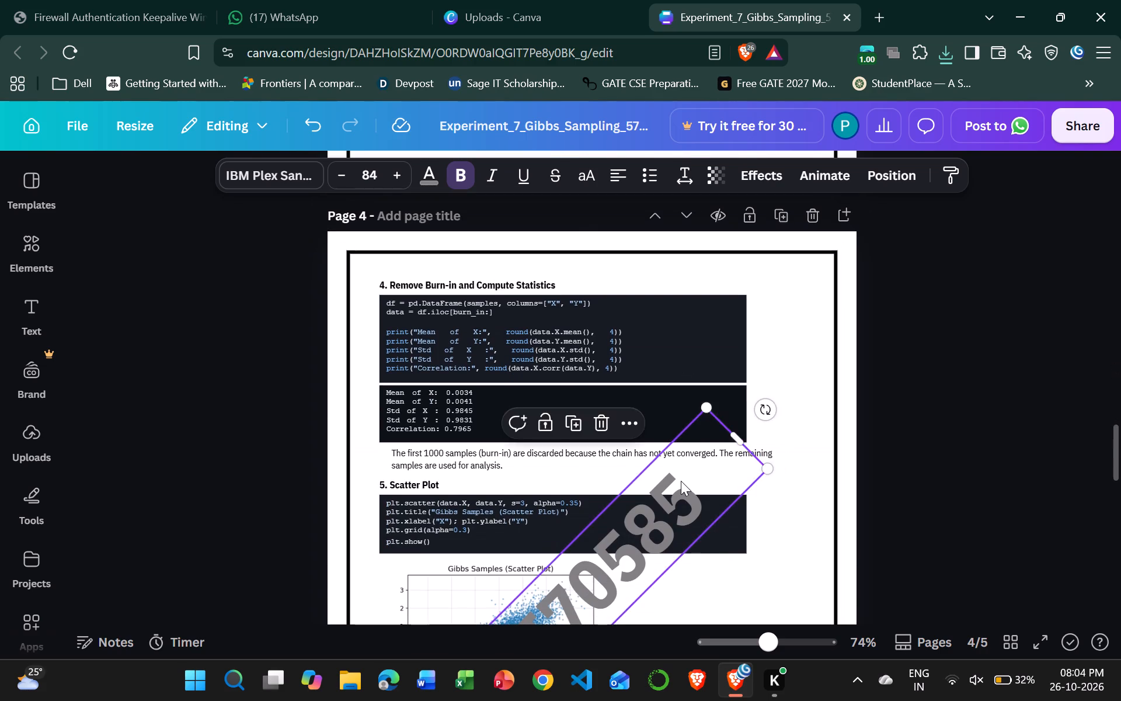
scroll(714, 331, "up", 3)
triple_click(673, 374)
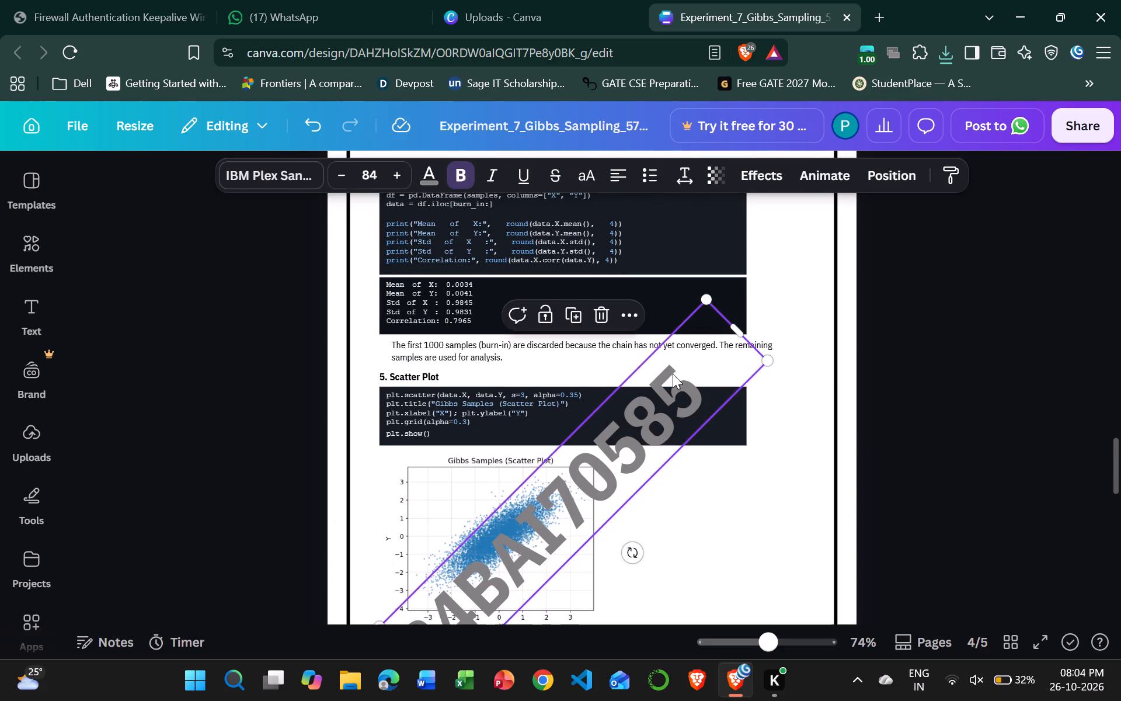
left_click(709, 308)
key("BackSpace")
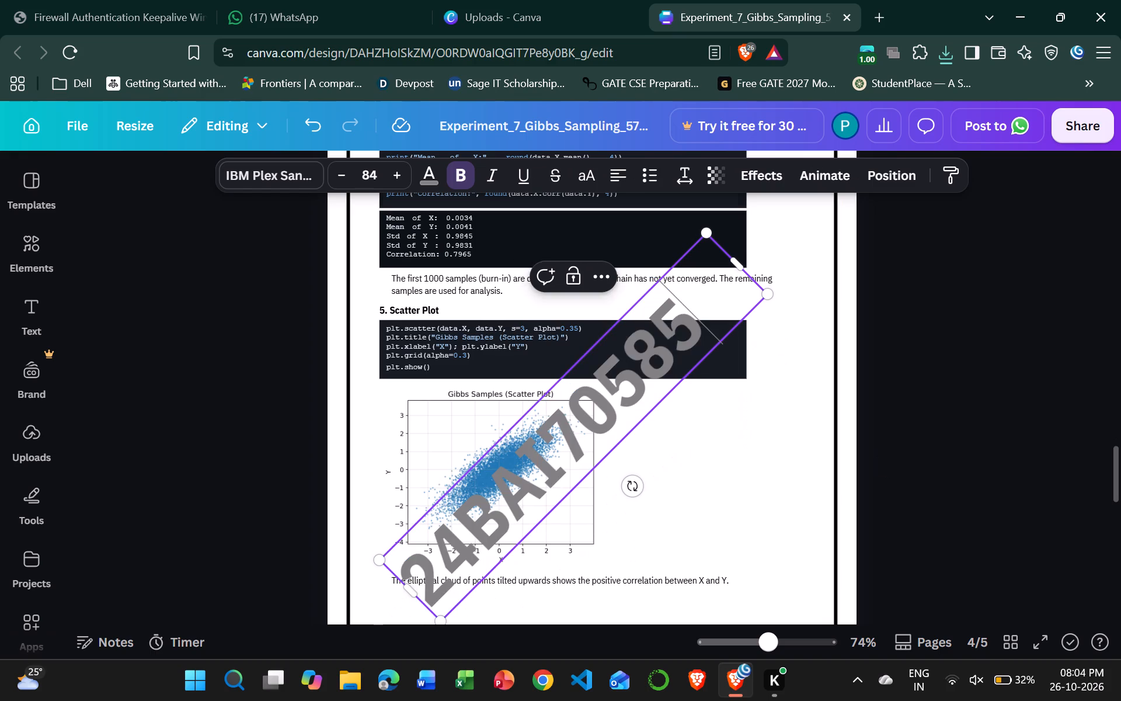
key("BackSpace")
key("BackSpace")
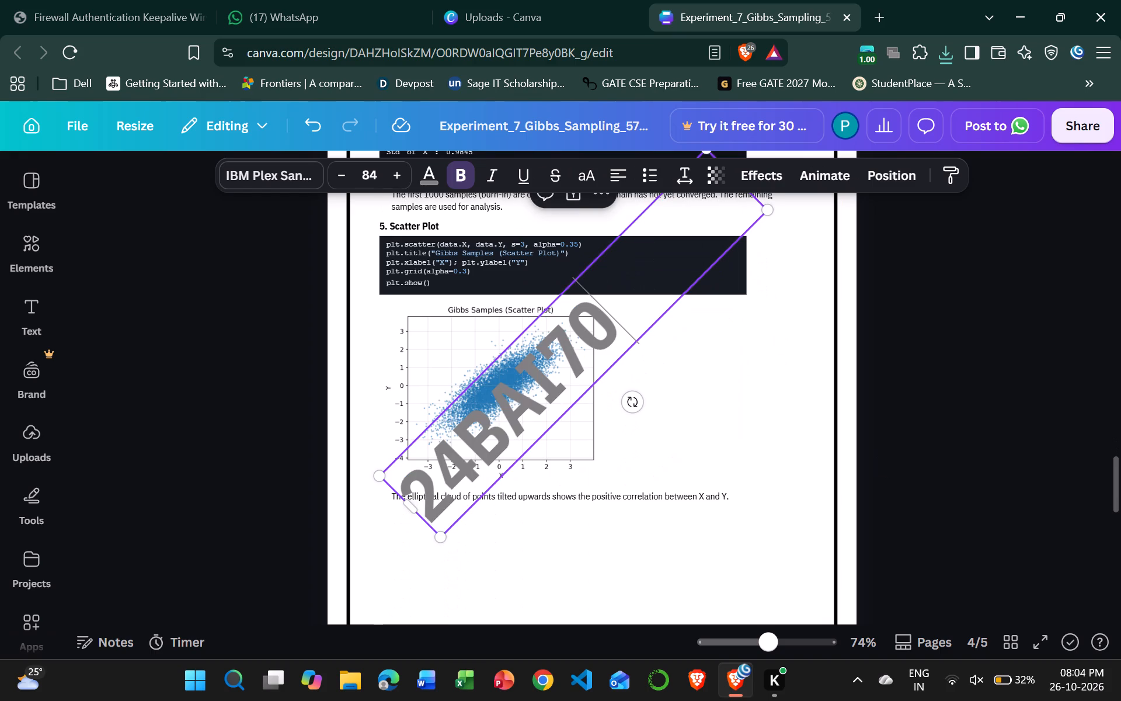
type("603")
Replace the last three digits of the diagonal watermark on page 5 with 603.
scroll(709, 308, "down", 7)
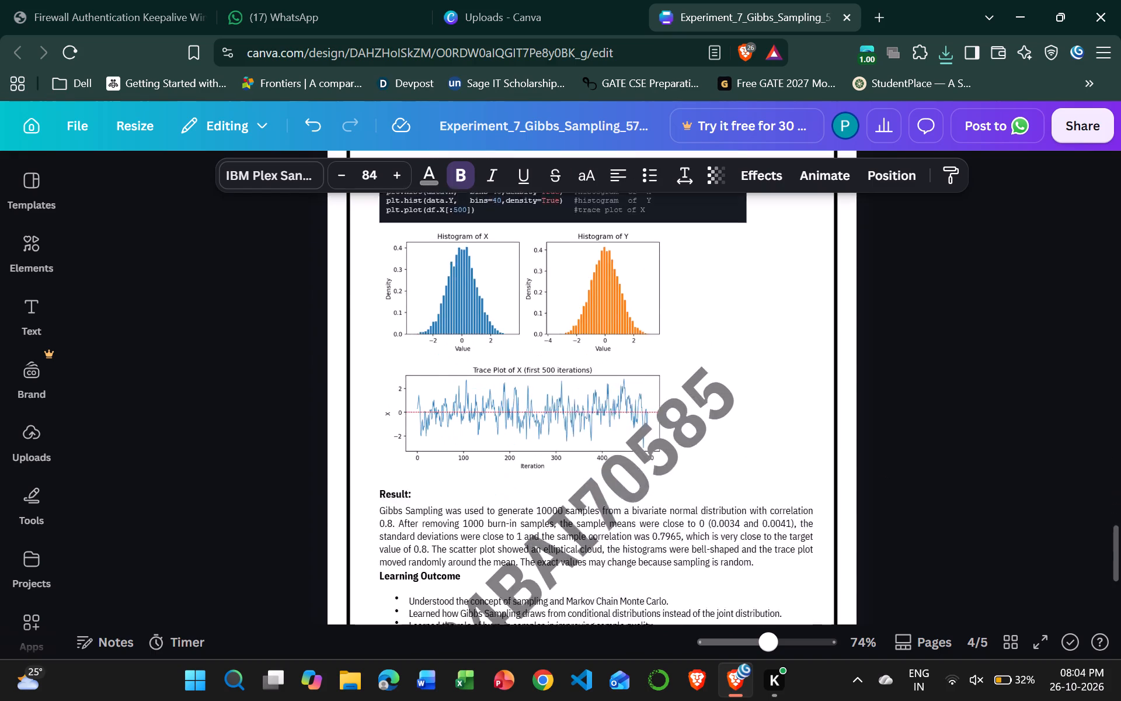
scroll(709, 308, "down", 1)
triple_click(711, 323)
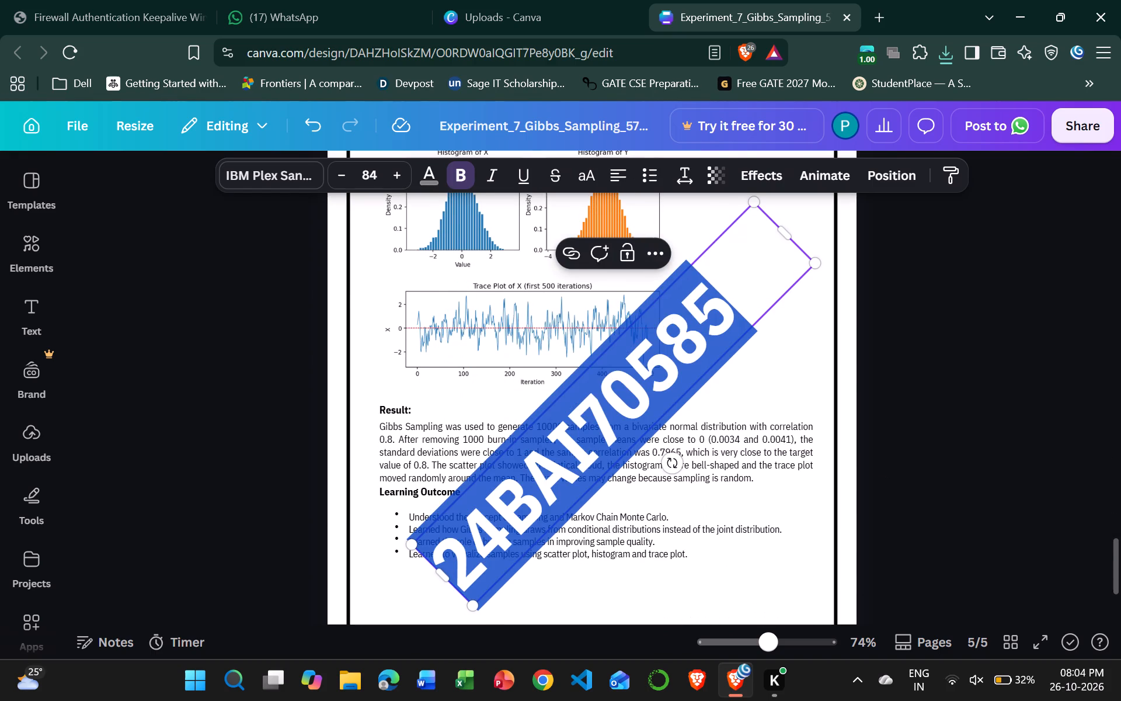
left_click(745, 273)
key("BackSpace")
key("BackSpace")
key("BackSpace")
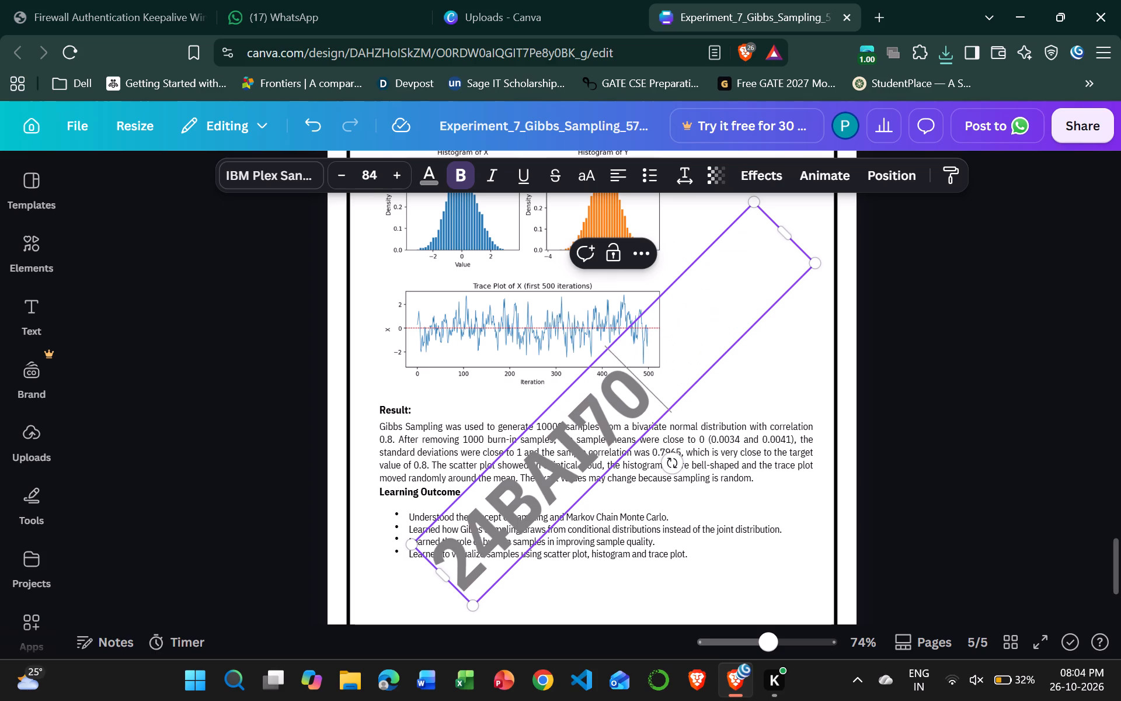
type("603")
Open the download settings for exporting all pages of the design as PNG.
scroll(745, 273, "down", 2)
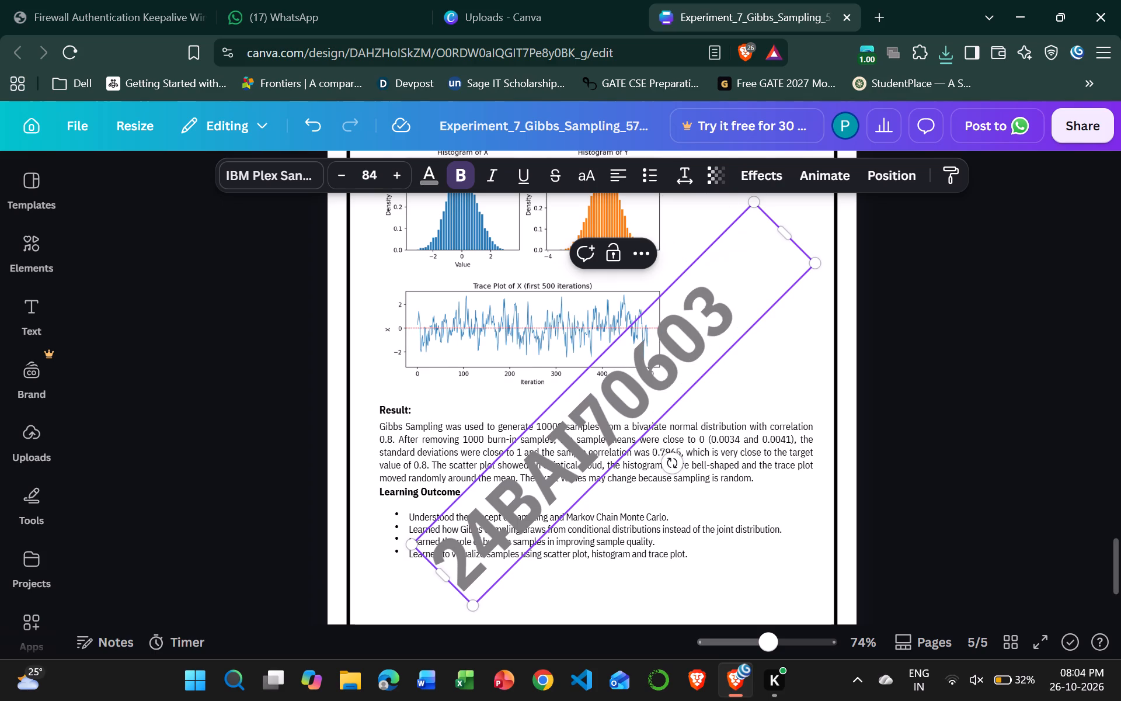
scroll(745, 273, "down", 3)
left_click(1075, 127)
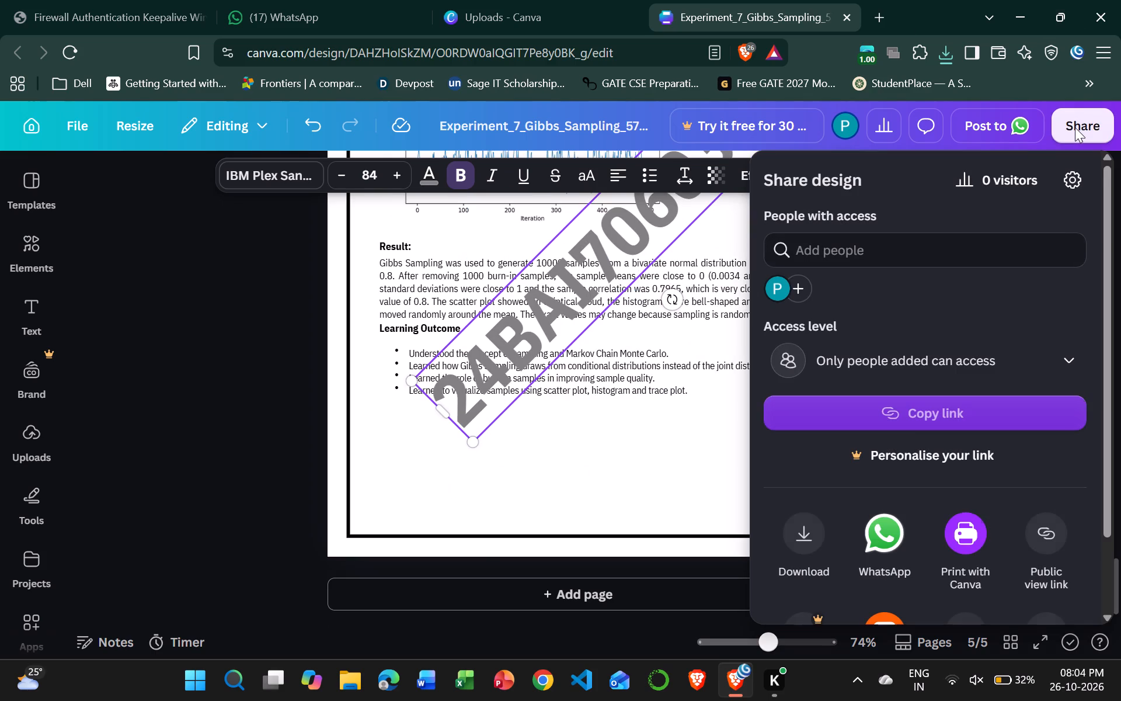
left_click(816, 540)
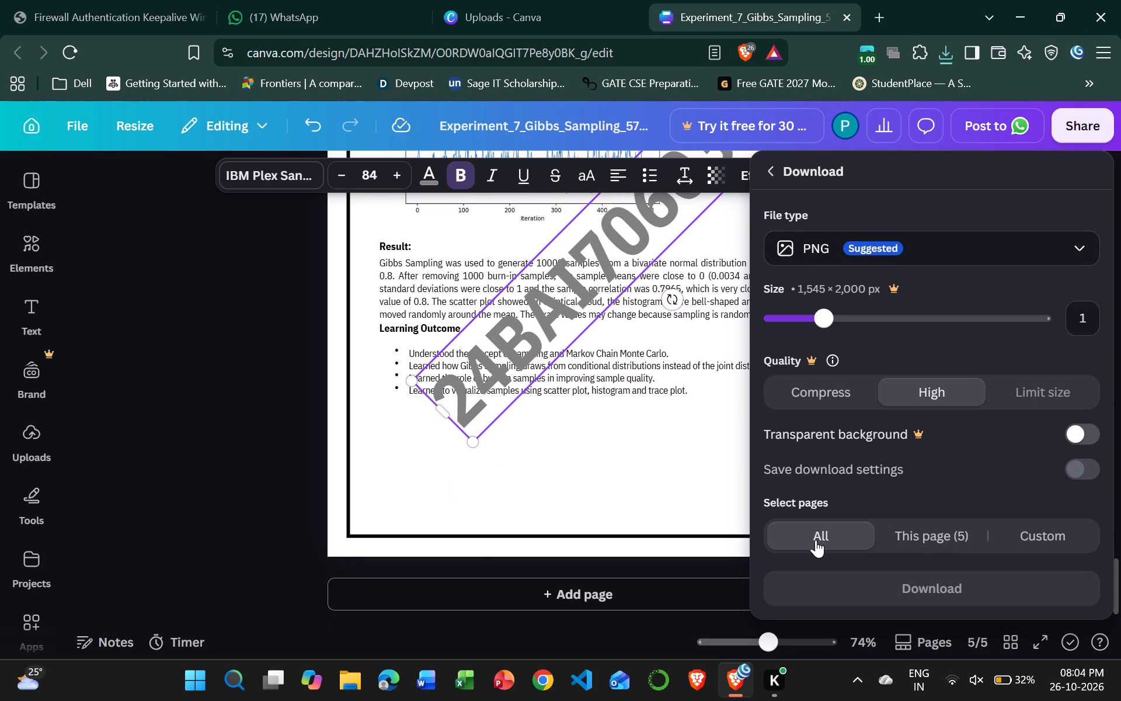
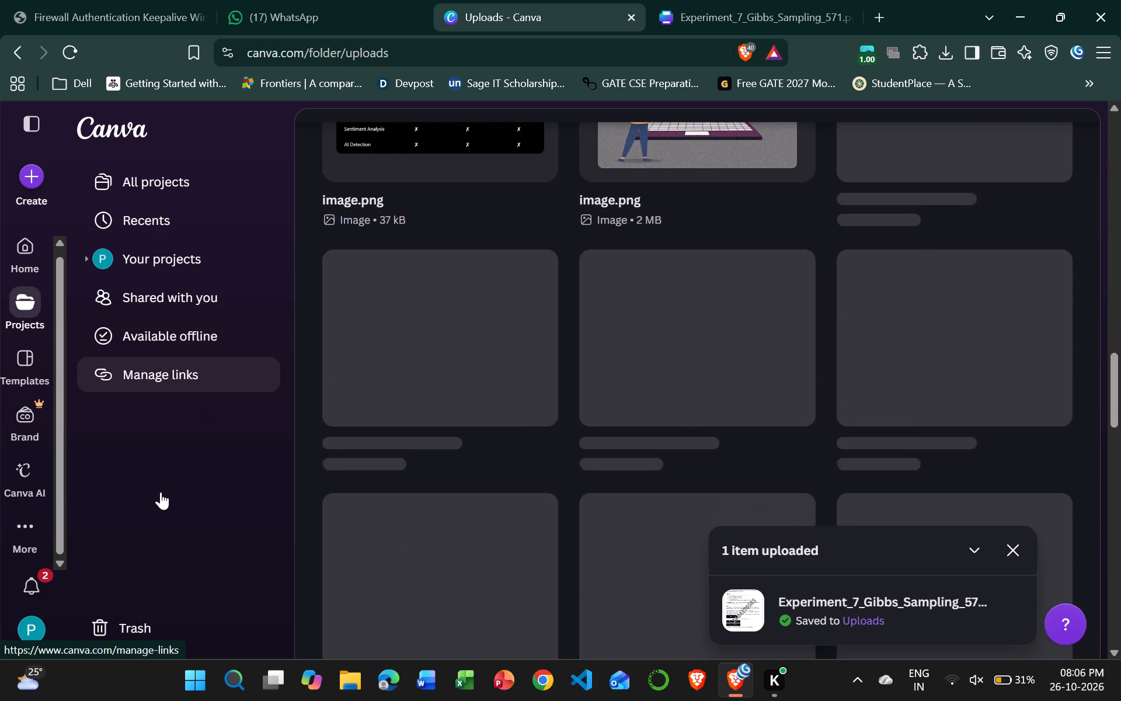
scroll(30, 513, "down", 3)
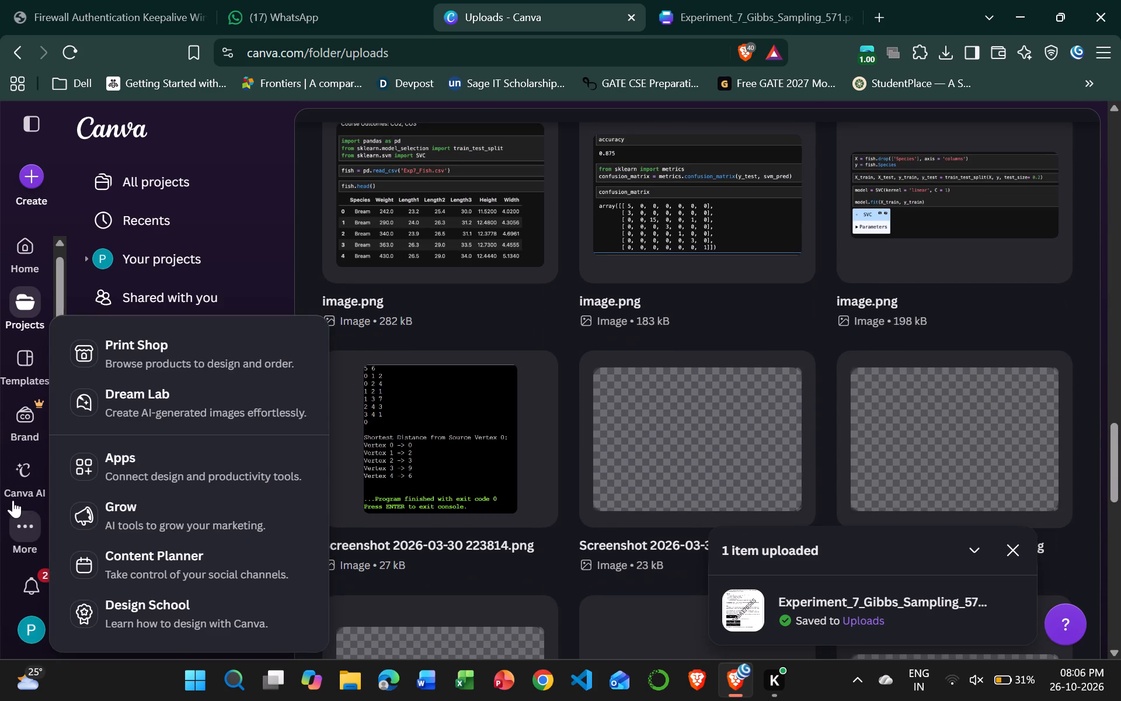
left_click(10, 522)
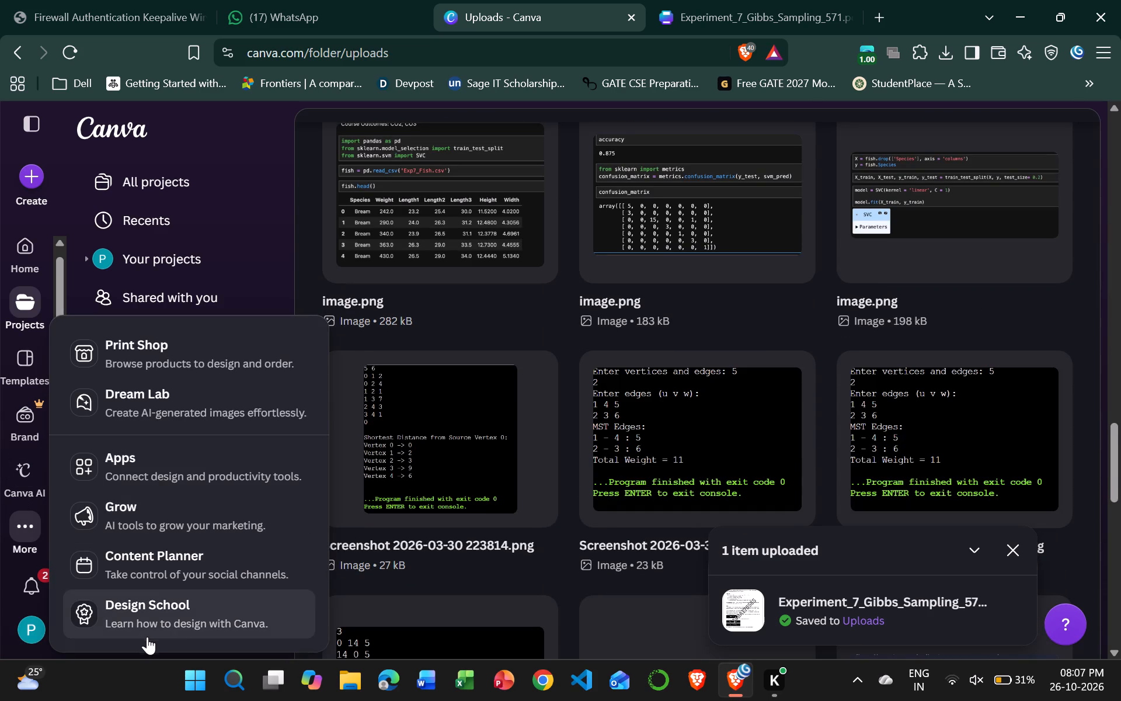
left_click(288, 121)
Return to the open Experiment 7 Gibbs Sampling design and review the diagonal watermarks from page 5 back to page 1.
left_click(749, 0)
scroll(559, 431, "down", 6)
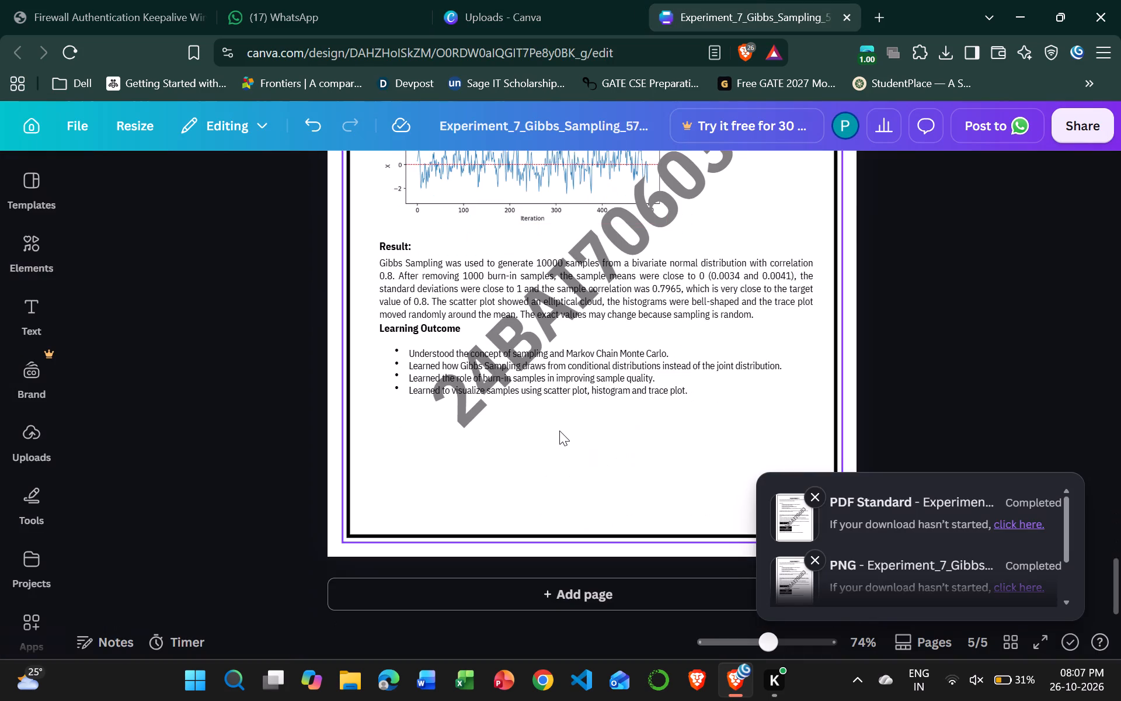
scroll(559, 431, "up", 2)
scroll(559, 431, "down", 7)
scroll(656, 167, "up", 6)
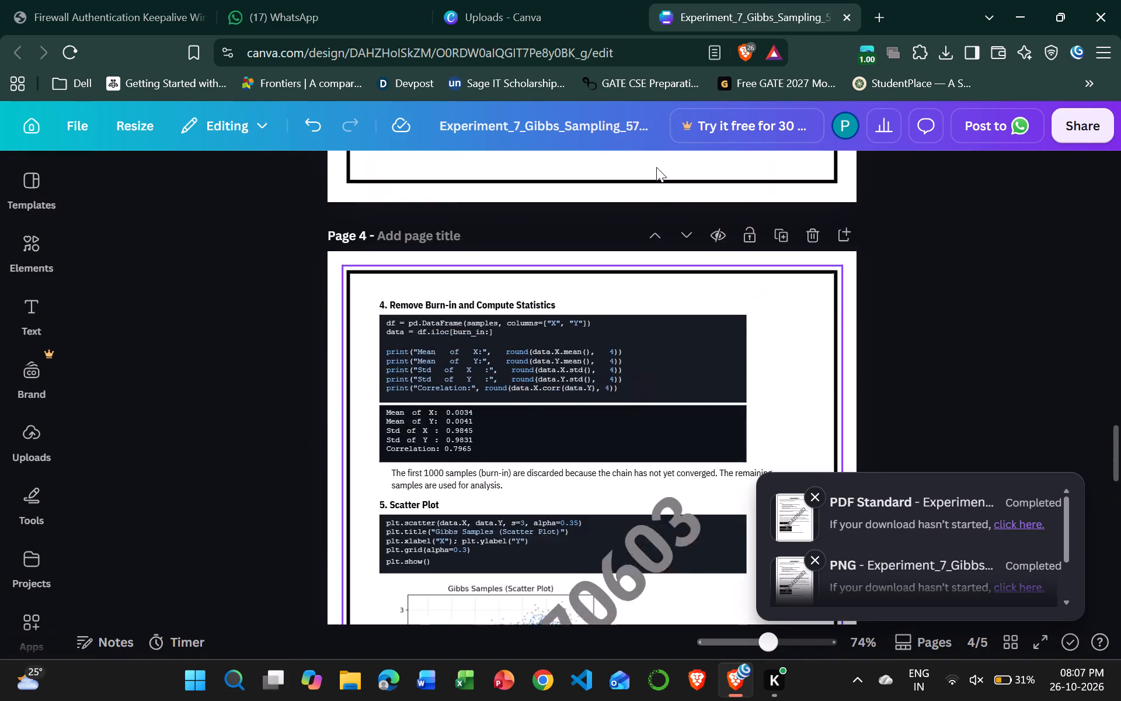
scroll(656, 167, "up", 3)
scroll(656, 167, "down", 2)
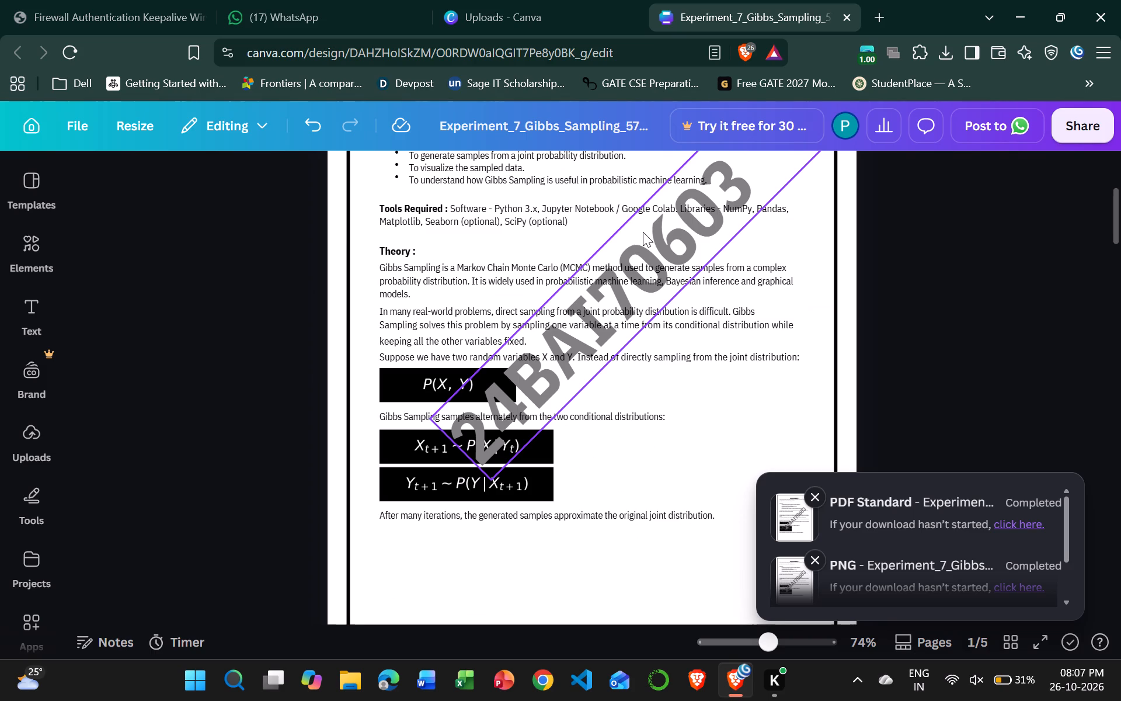
scroll(720, 244, "up", 8)
scroll(720, 244, "down", 4)
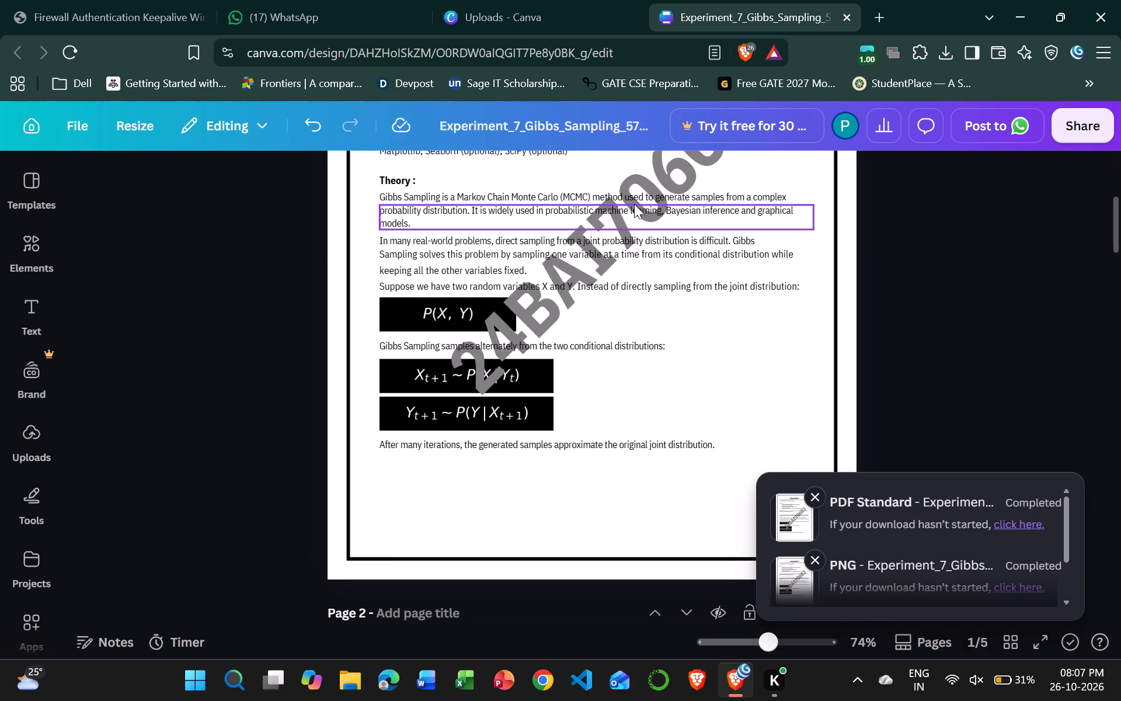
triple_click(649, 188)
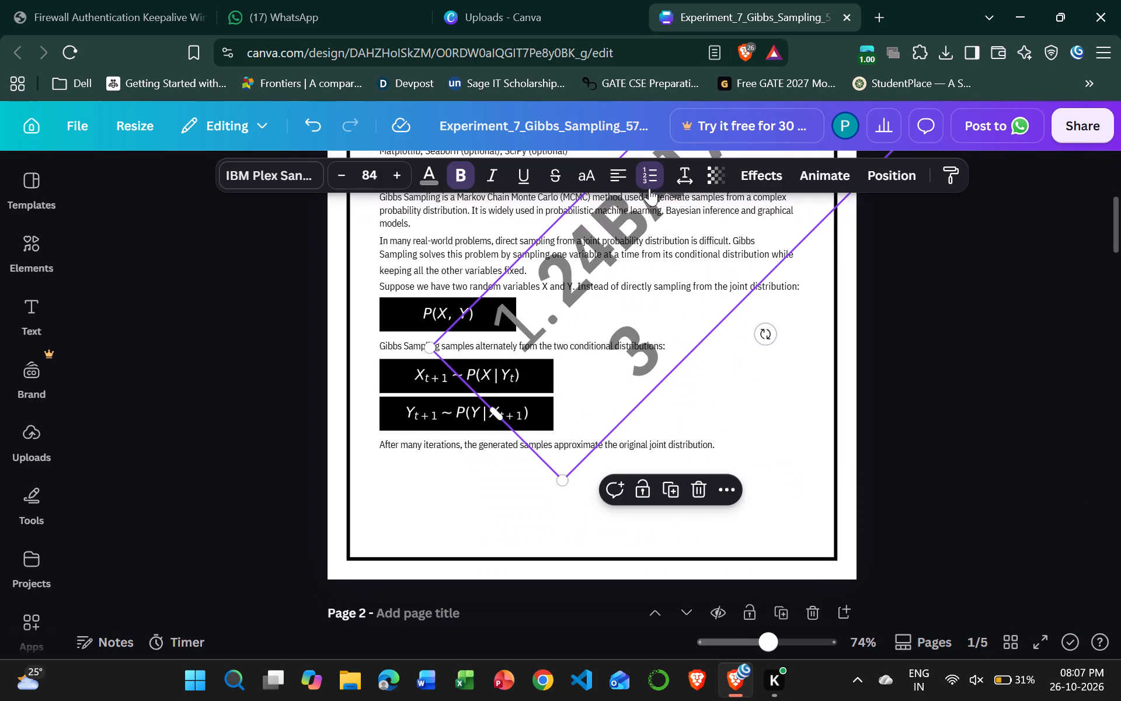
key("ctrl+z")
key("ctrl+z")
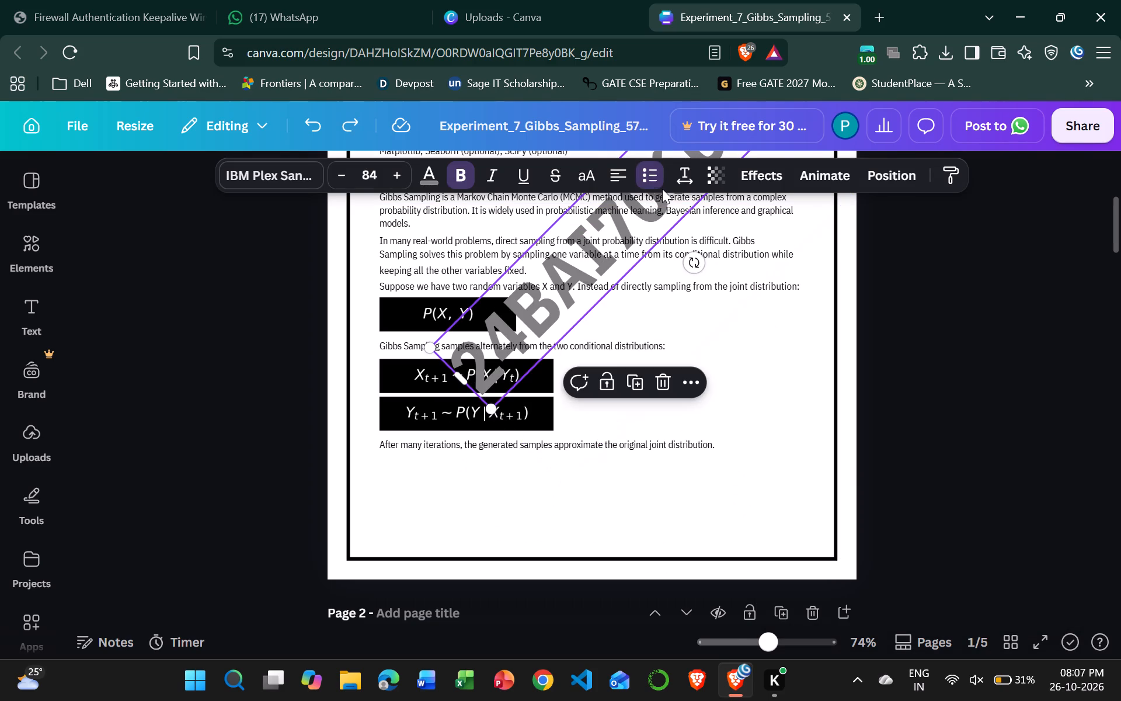
Try to select the text of the diagonal watermark on page 1 for editing.
scroll(702, 290, "up", 3)
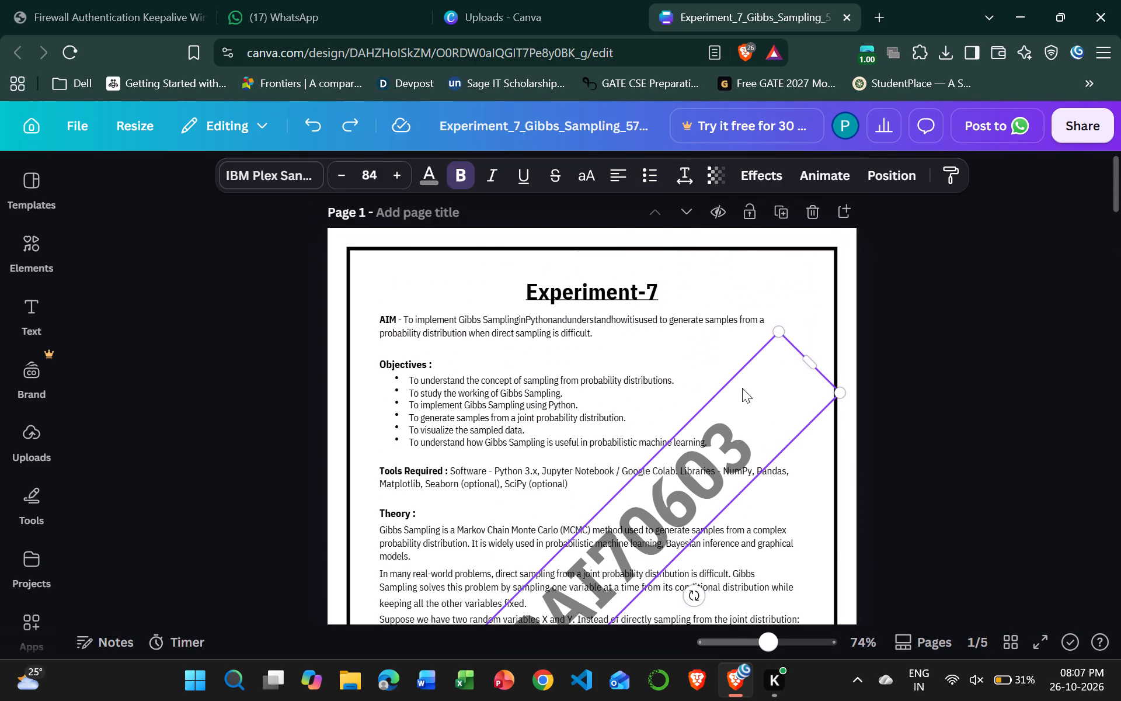
triple_click(742, 388)
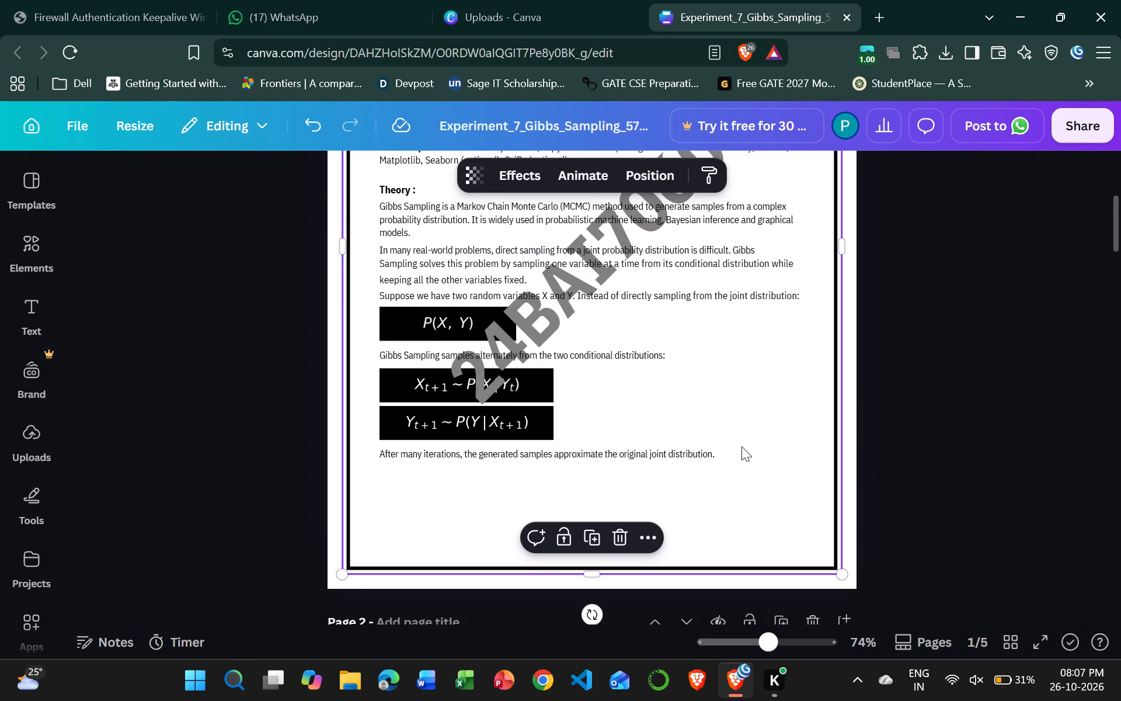
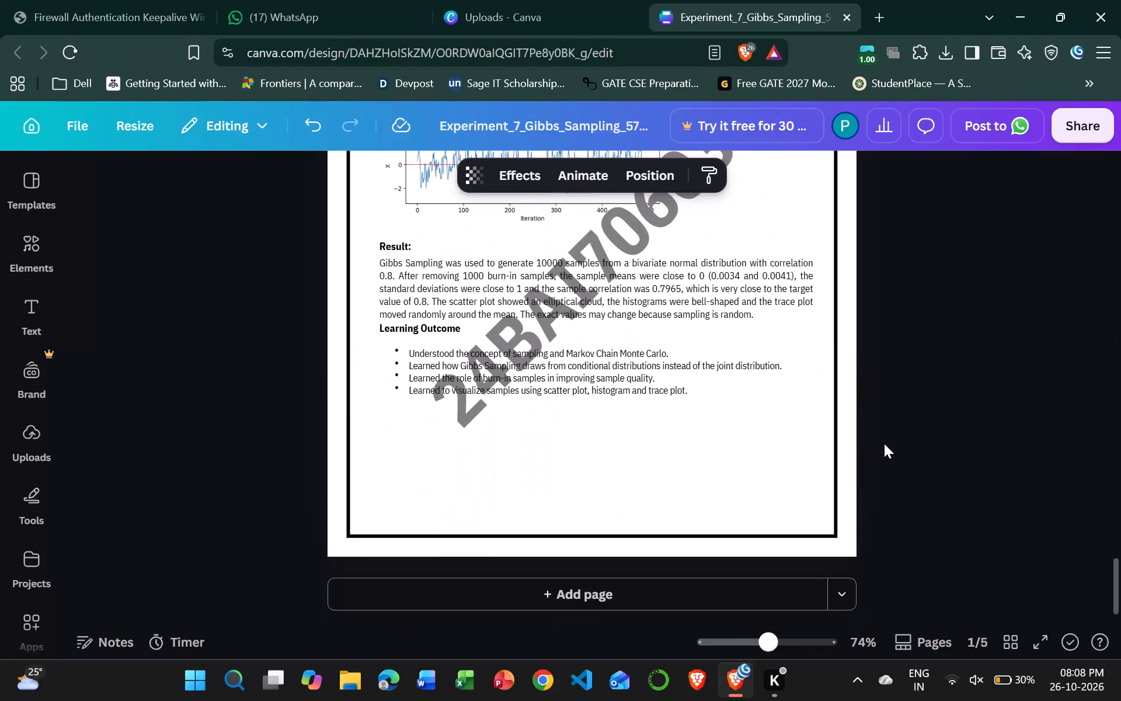
Replace the last three digits of the diagonal watermark on page 1 with 585.
scroll(884, 443, "down", 7)
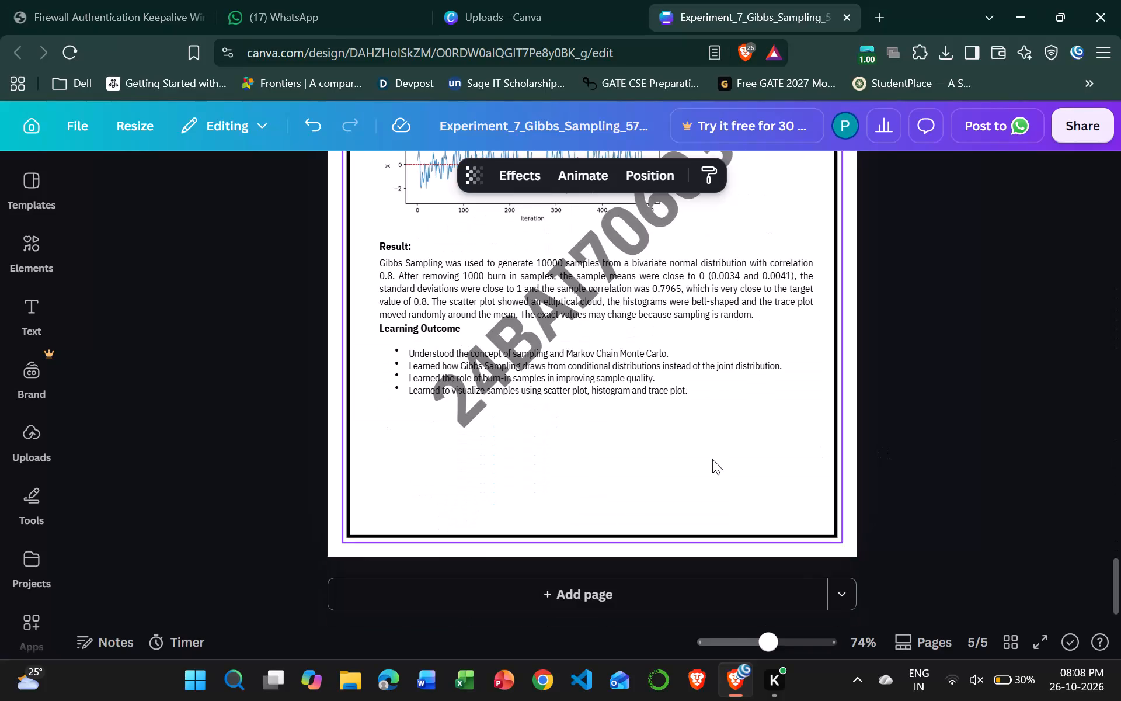
scroll(712, 459, "up", 20)
scroll(712, 459, "up", 3)
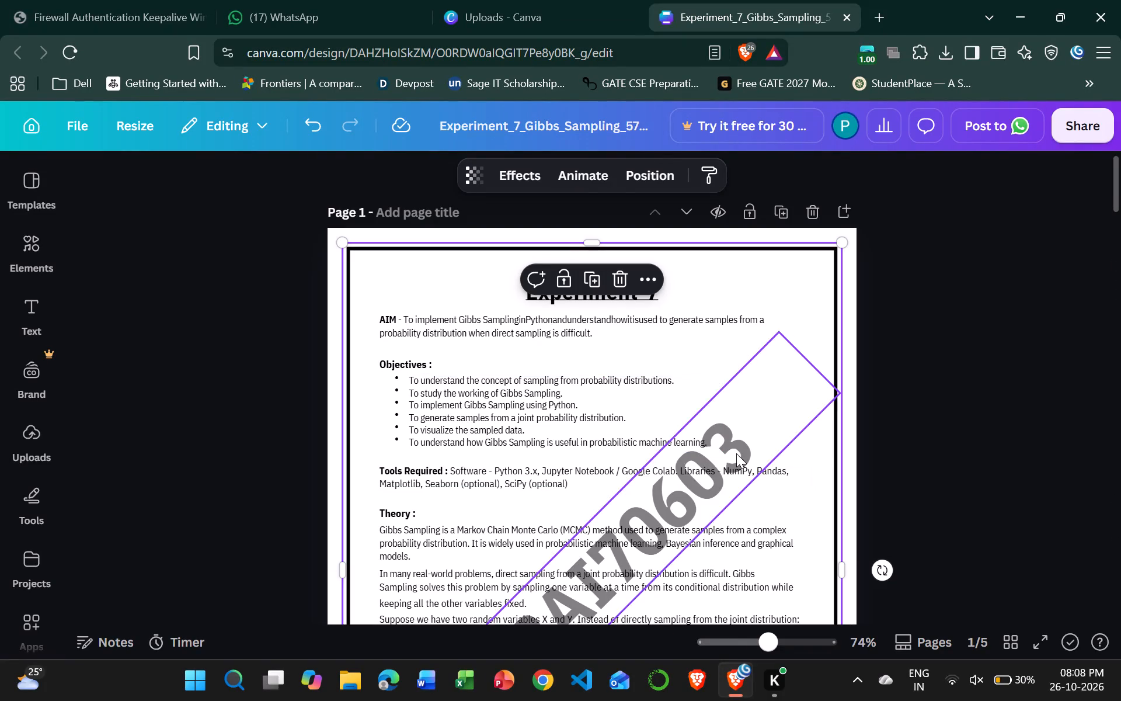
triple_click(736, 453)
scroll(721, 393, "up", 1)
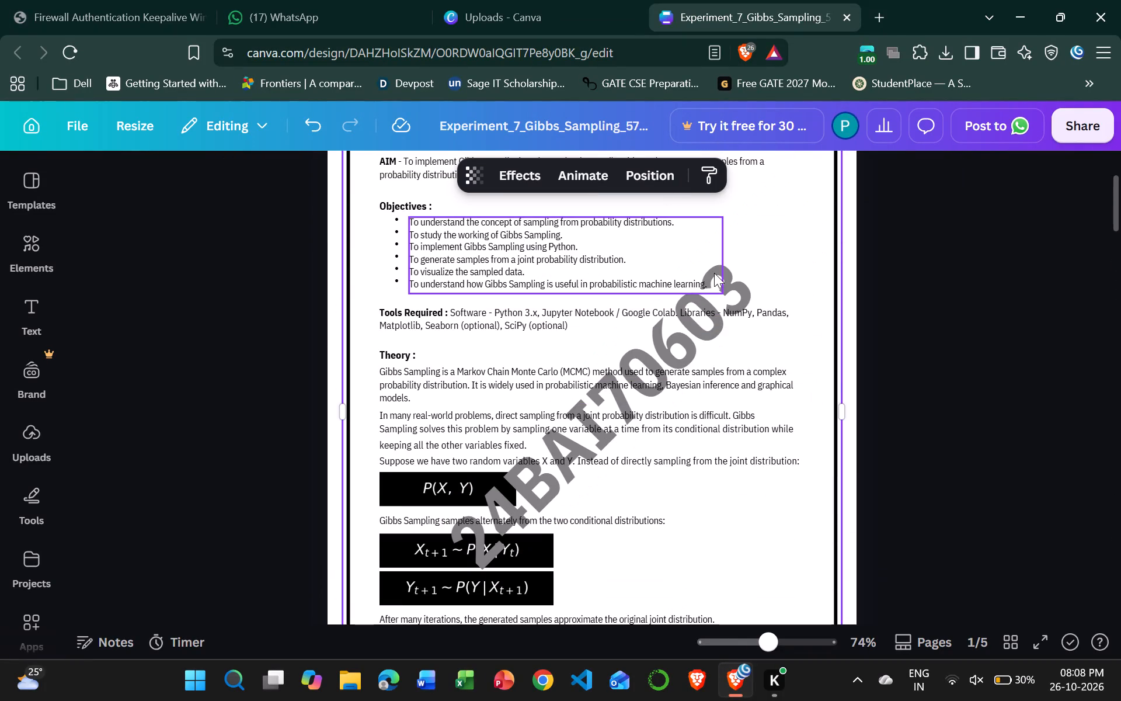
triple_click(750, 283)
left_click(763, 266)
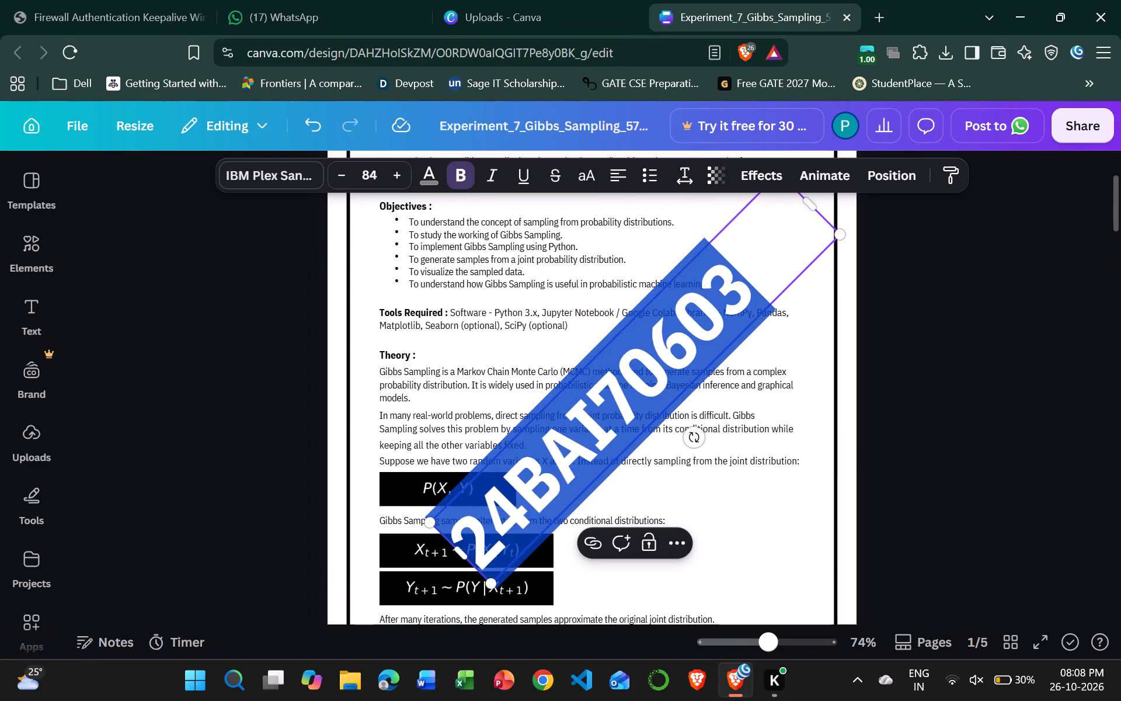
key("BackSpace")
key("BackSpace")
key("BackSpace")
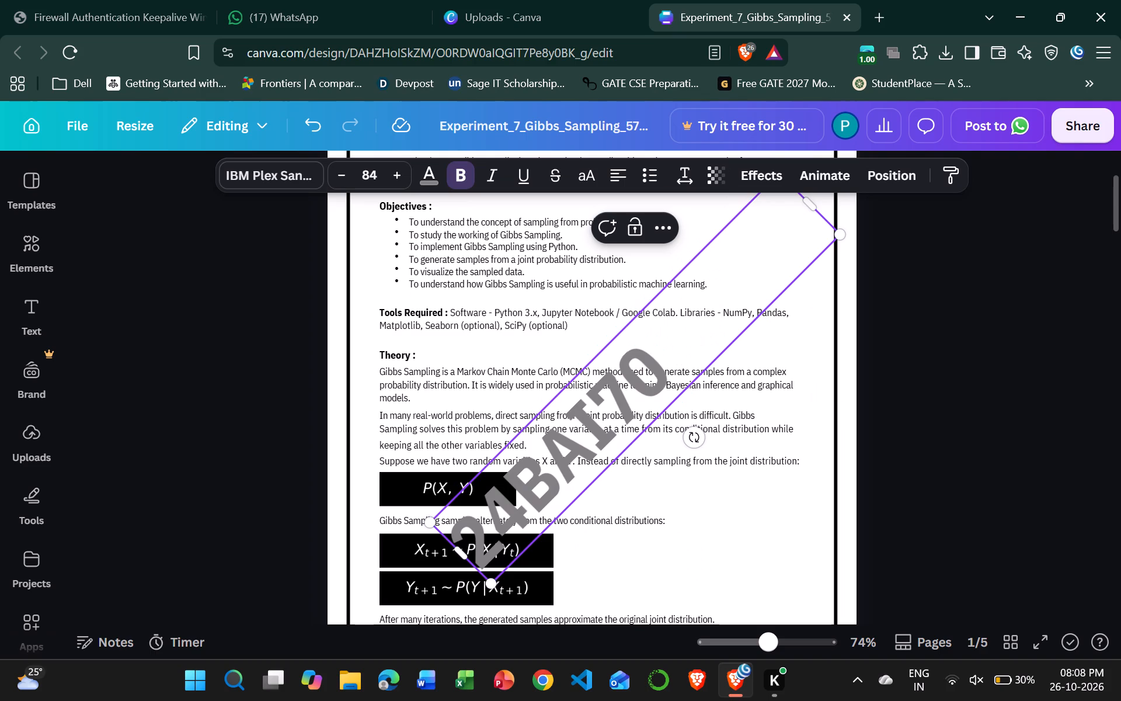
type("58")
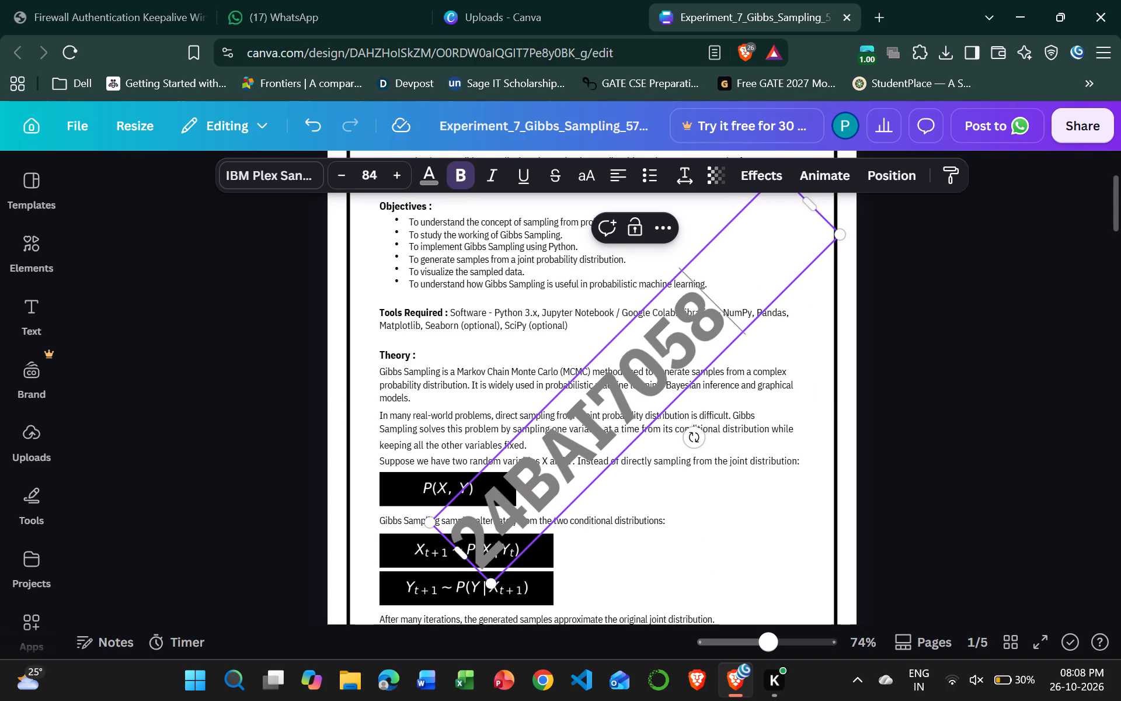
key("5")
Replace the last three digits of the diagonal watermark on page 2 with 585.
scroll(763, 266, "down", 6)
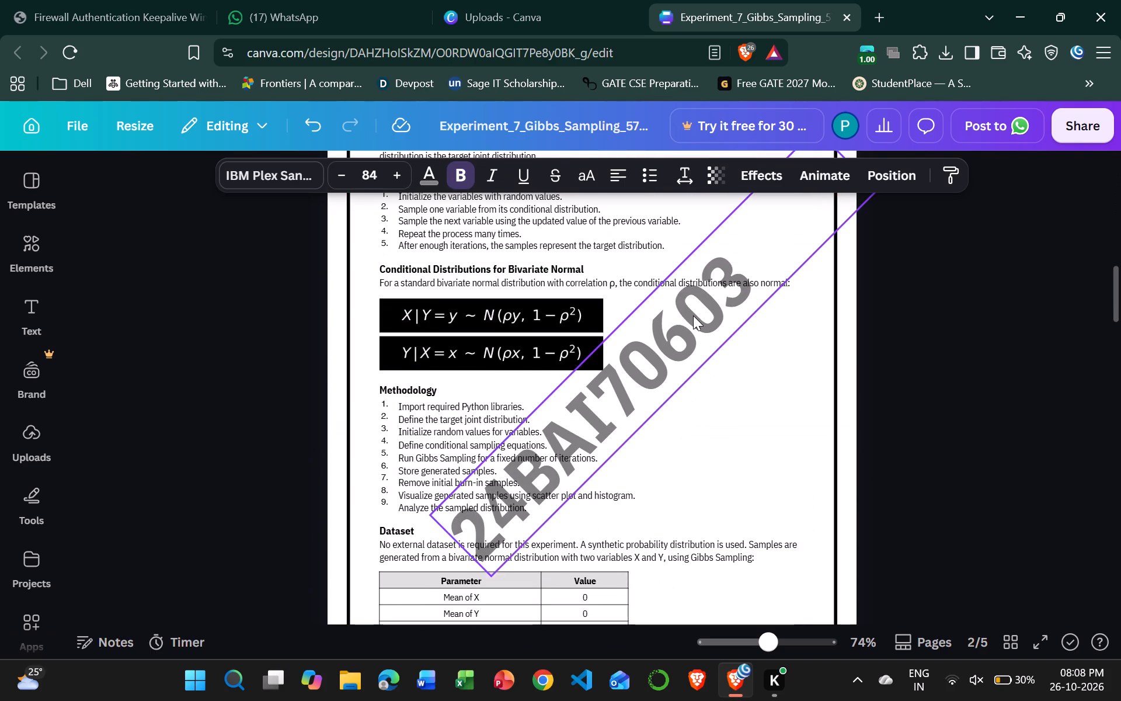
triple_click(693, 315)
left_click(750, 253)
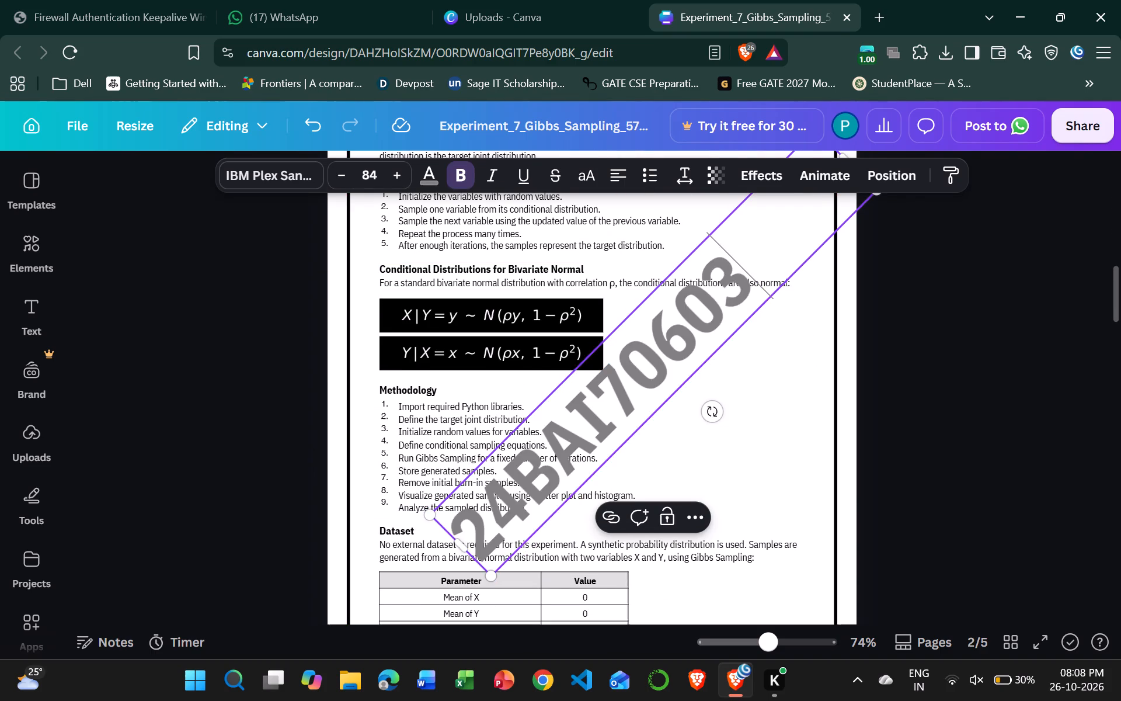
key("BackSpace")
key("BackSpace")
key("BackSpace")
type("585")
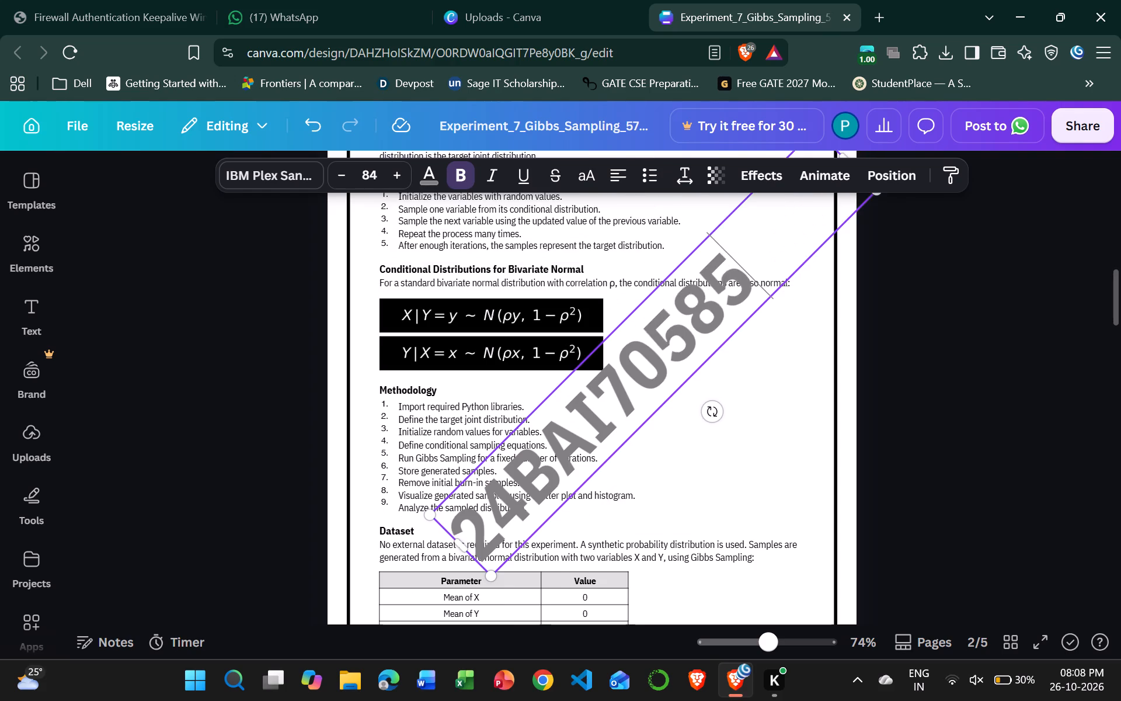
Replace the last three digits of the diagonal watermark on page 3, over the code blocks, with 585.
scroll(750, 253, "down", 6)
triple_click(684, 312)
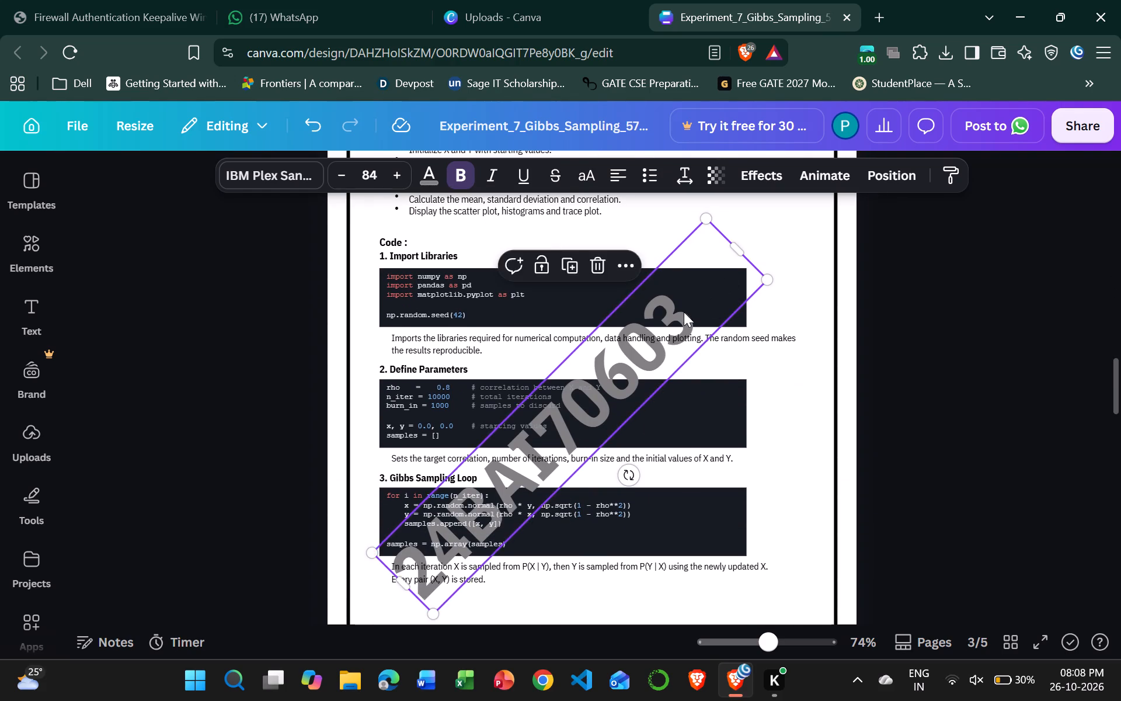
left_click(698, 298)
key("BackSpace")
key("BackSpace")
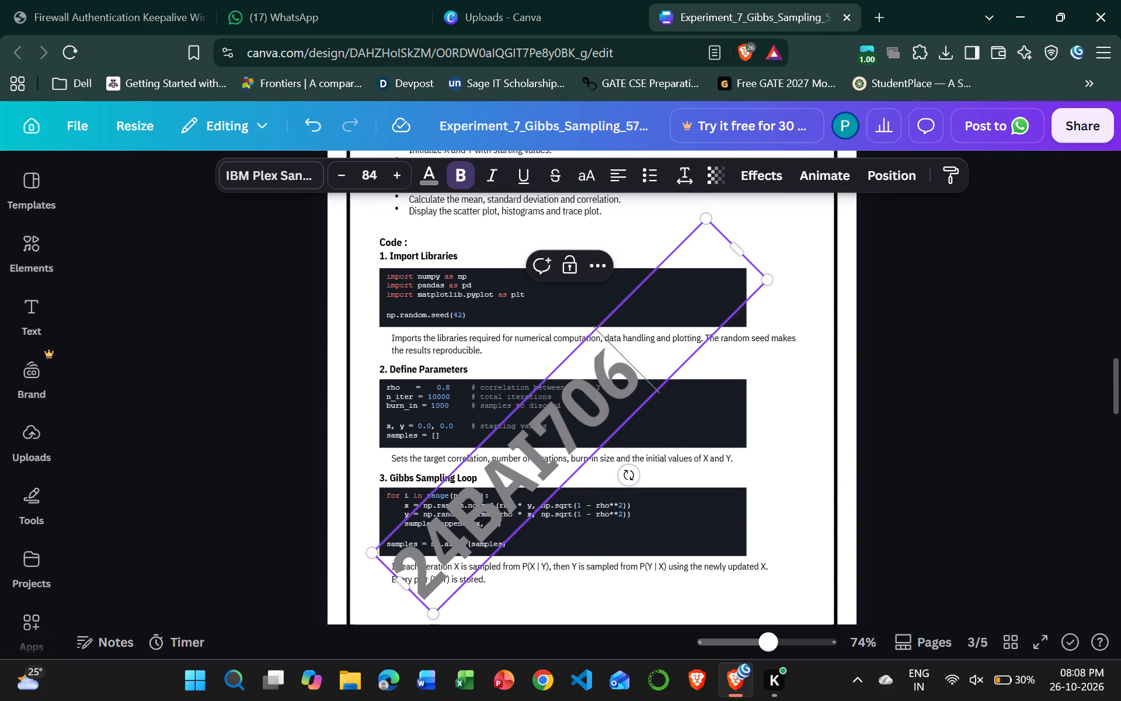
key("BackSpace")
type("585")
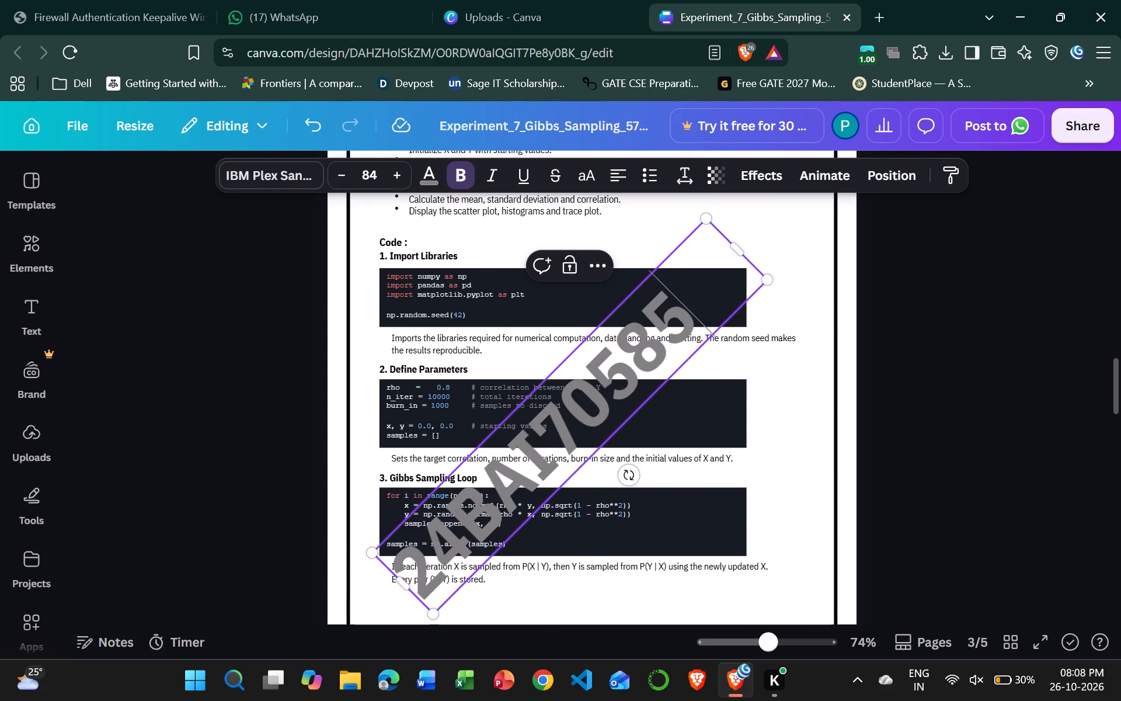
Replace the last three digits of the diagonal watermark on page 4, over the scatter plot, with 585.
scroll(698, 298, "down", 5)
triple_click(650, 419)
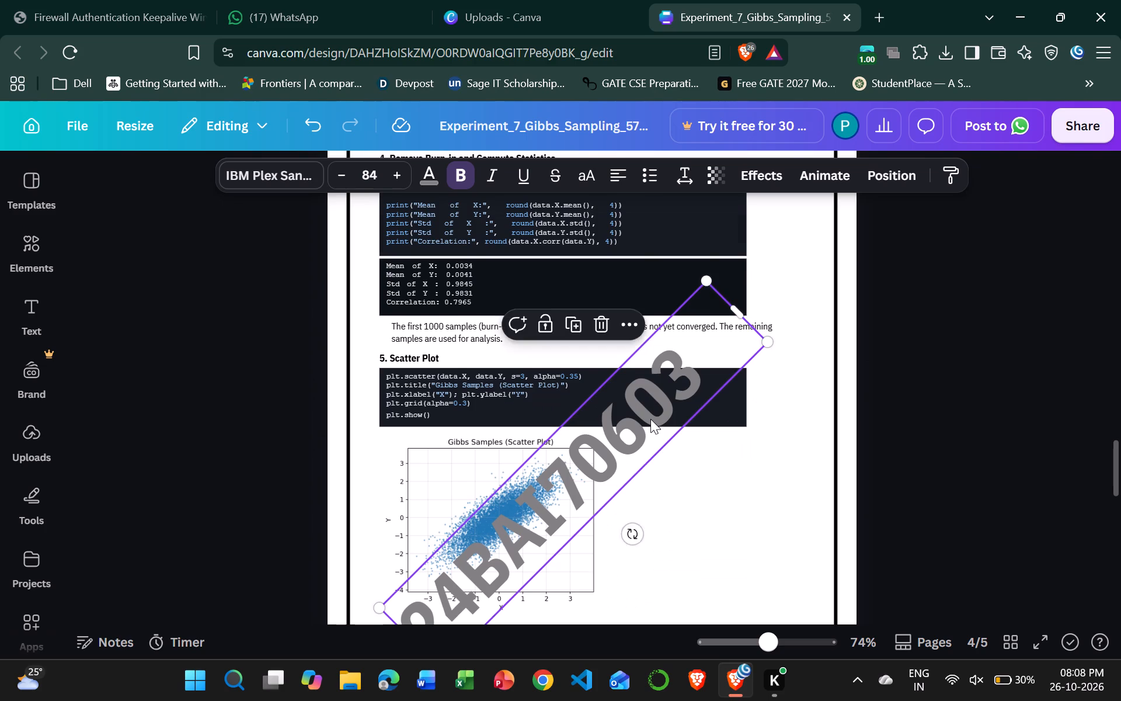
left_click(708, 286)
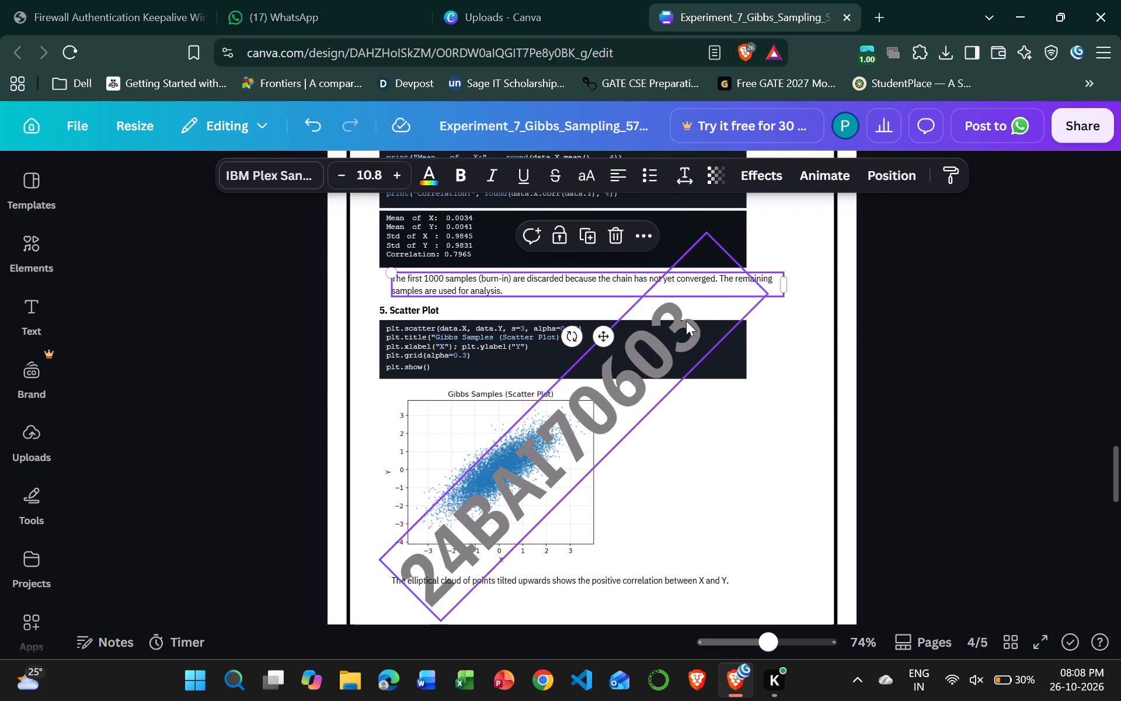
left_click(686, 321)
triple_click(686, 321)
left_click(705, 303)
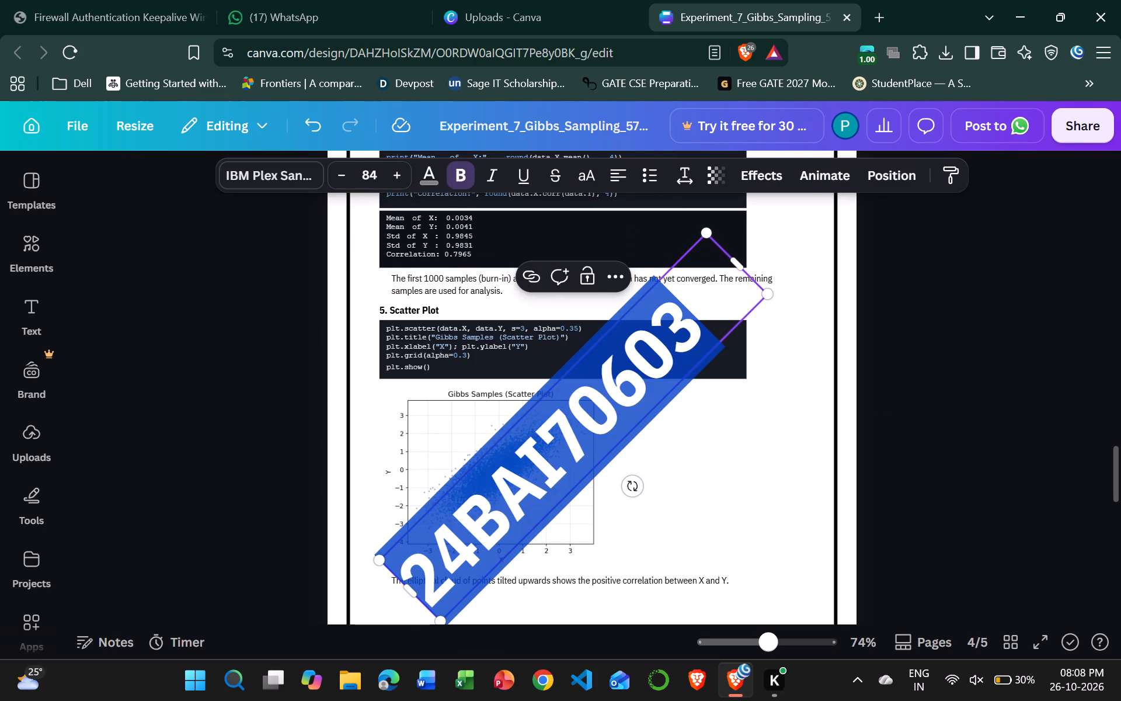
key("BackSpace")
key("BackSpace")
key("BackSpace")
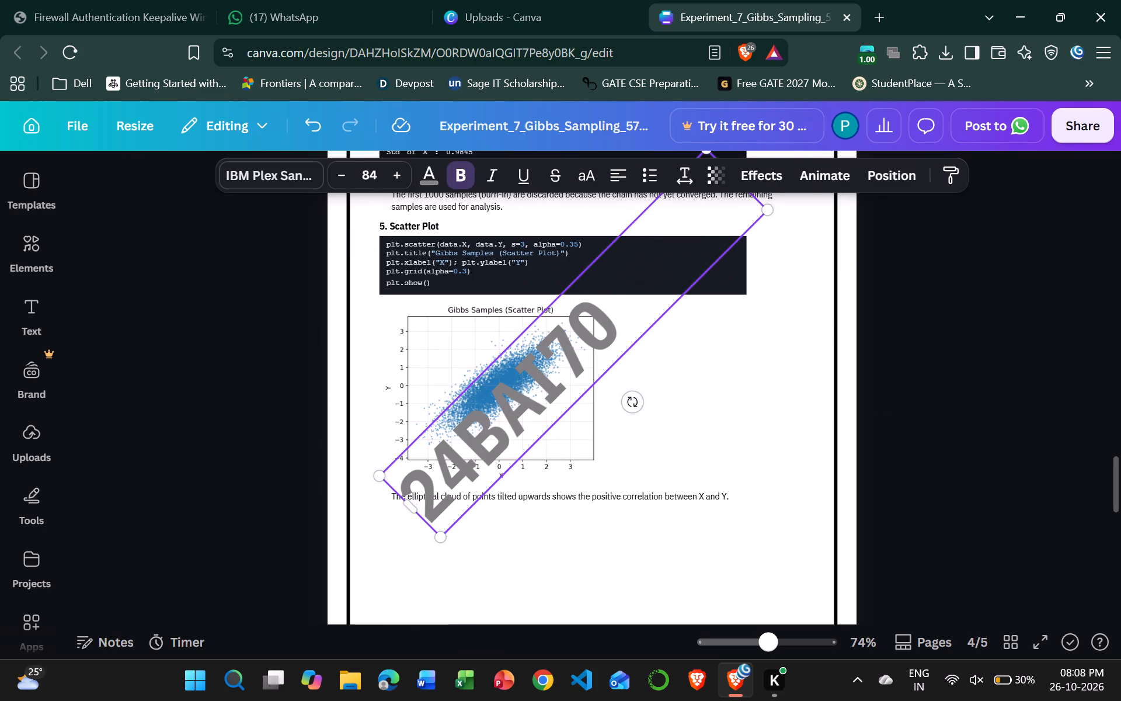
type("585")
Open the text of the diagonal watermark on page 5, over the trace plot and results, for editing.
scroll(705, 303, "down", 6)
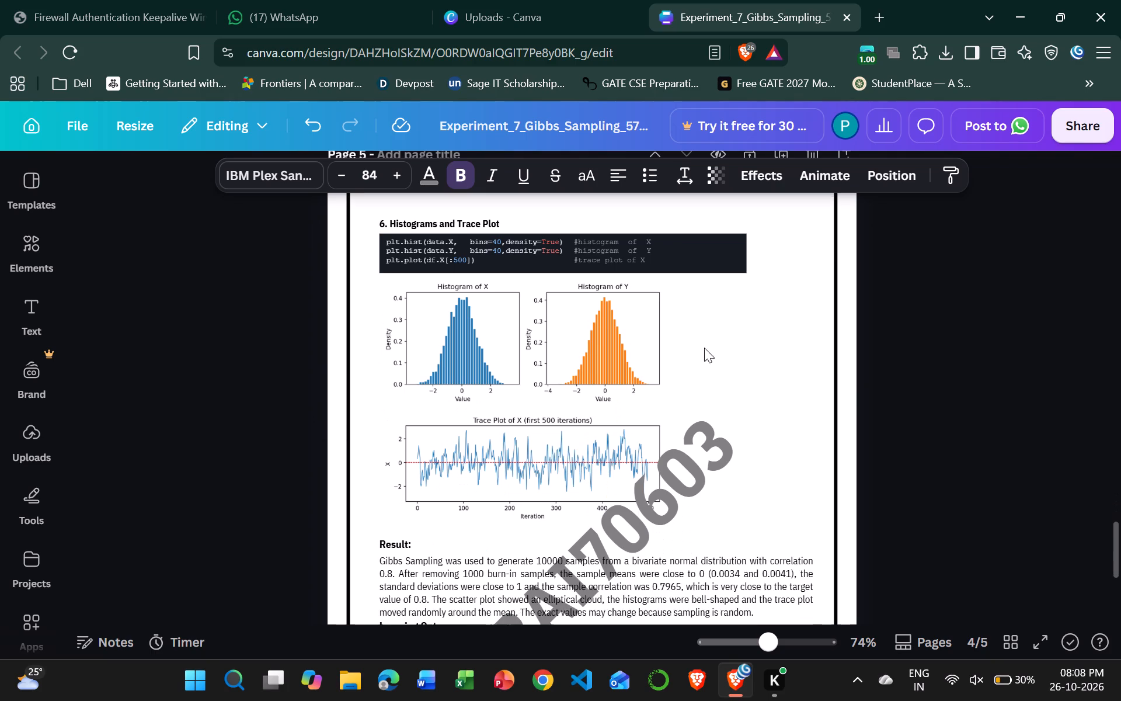
triple_click(705, 447)
scroll(702, 387, "up", 2)
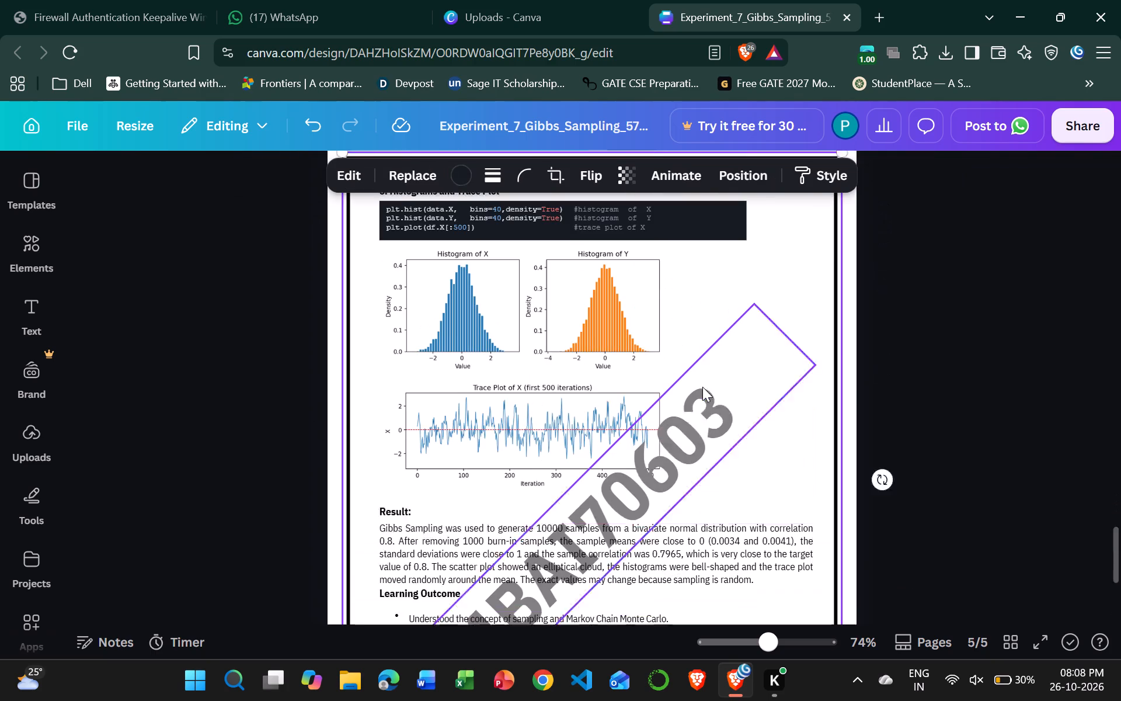
triple_click(727, 394)
left_click(727, 394)
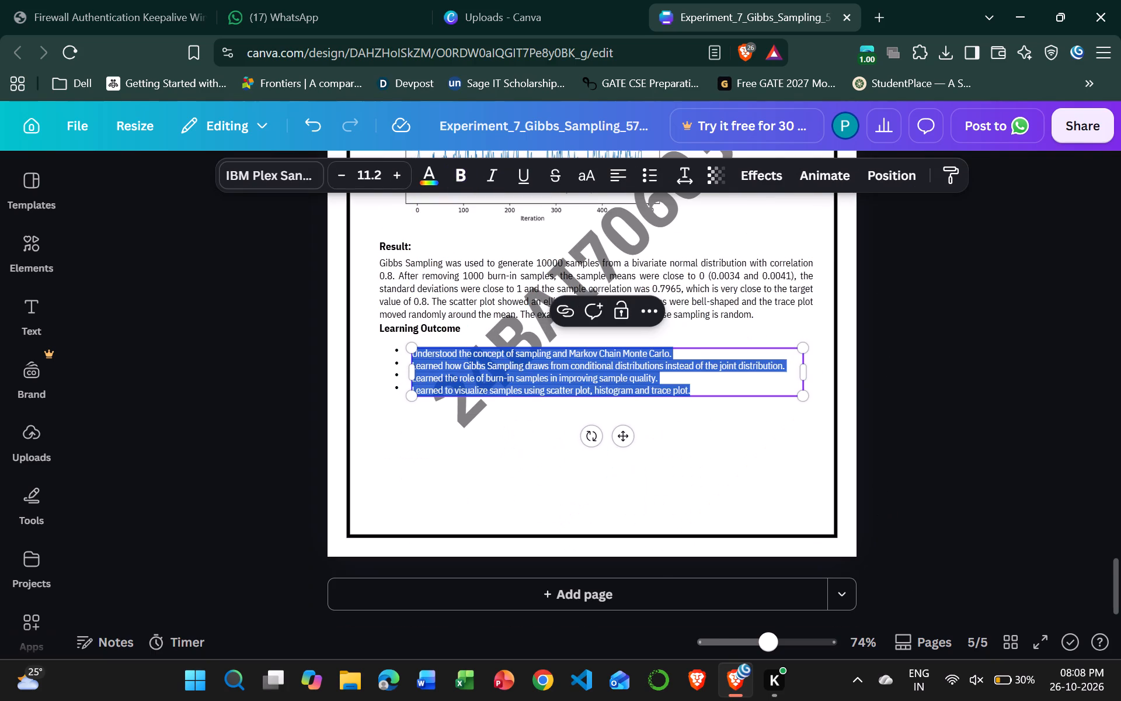
left_click(723, 484)
scroll(723, 484, "up", 2)
triple_click(650, 317)
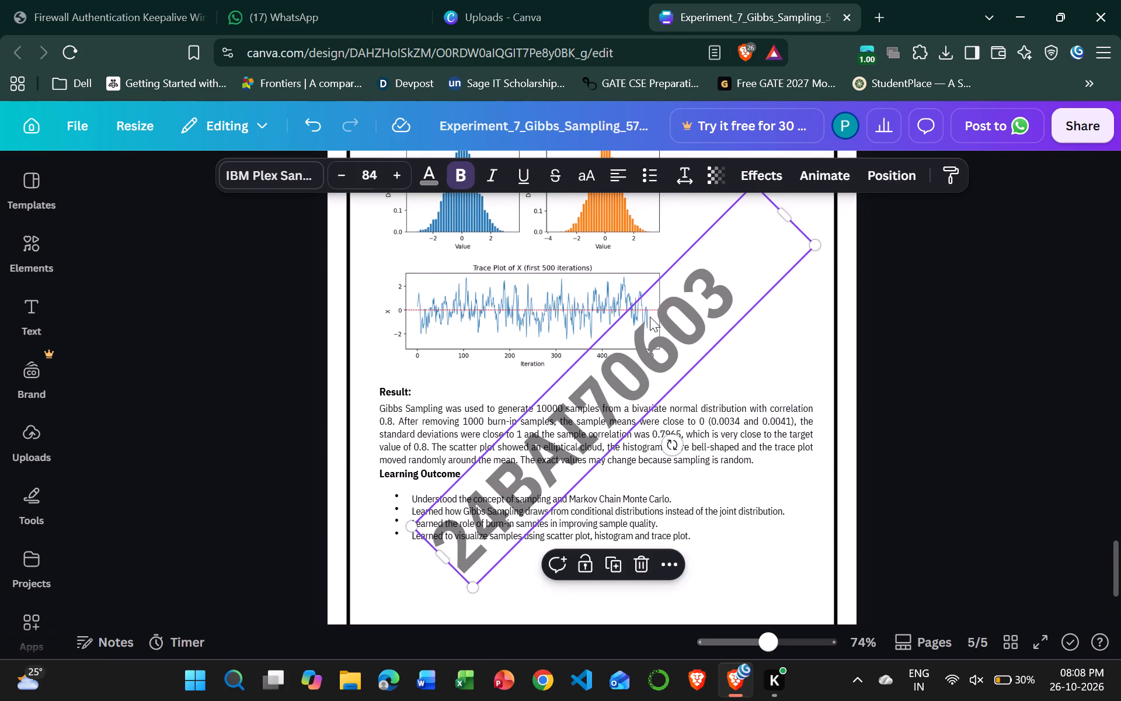
Replace the last three digits of the diagonal watermark on page 5, over the trace plot and results, with 585.
left_click(746, 248)
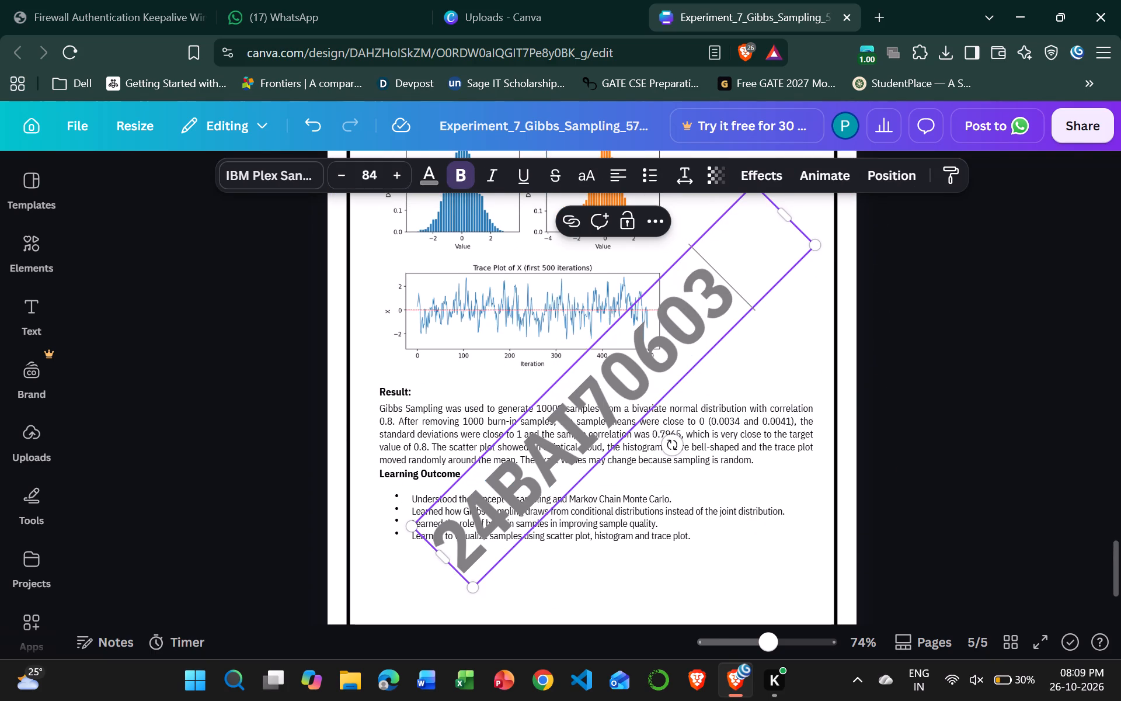
key("BackSpace")
key("BackSpace")
key("BackSpace")
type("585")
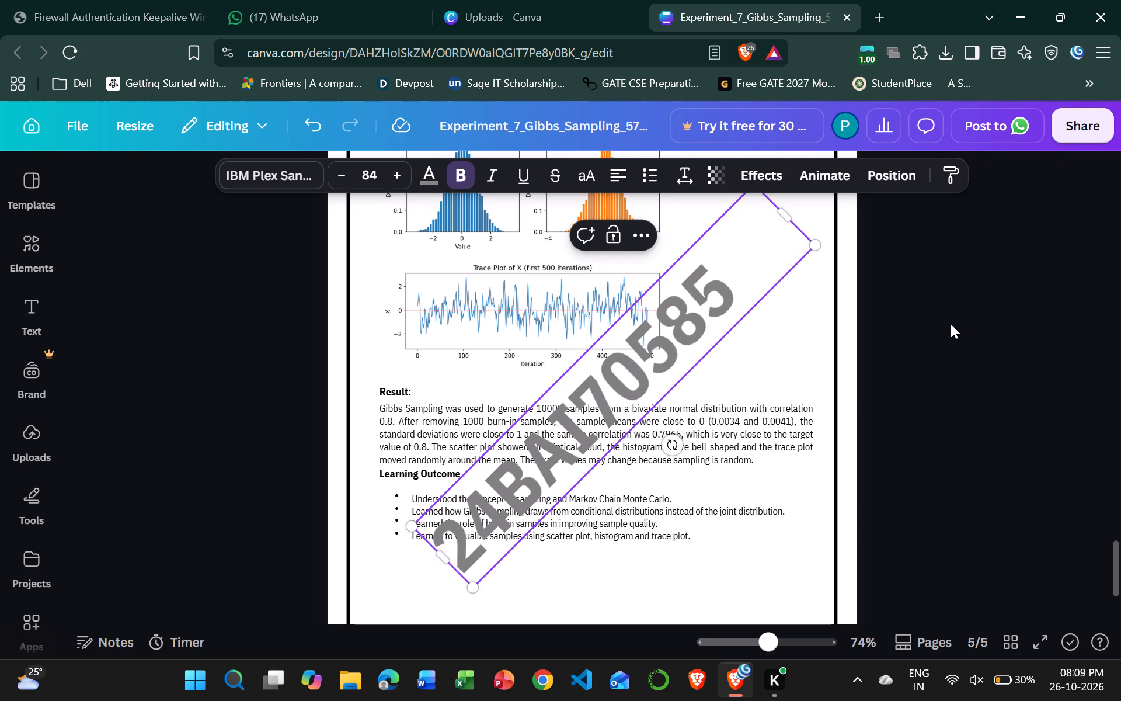
left_click(1080, 313)
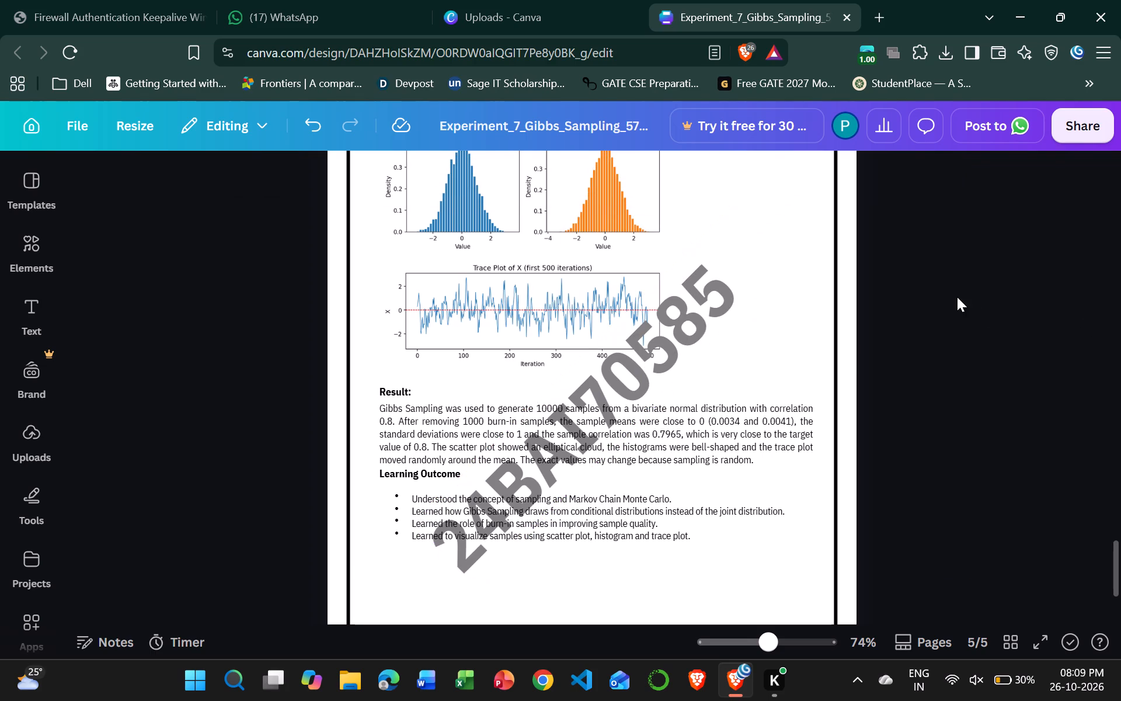
Return to page 1 and open the download options for the Experiment-7 design.
scroll(957, 297, "down", 2)
scroll(957, 297, "up", 19)
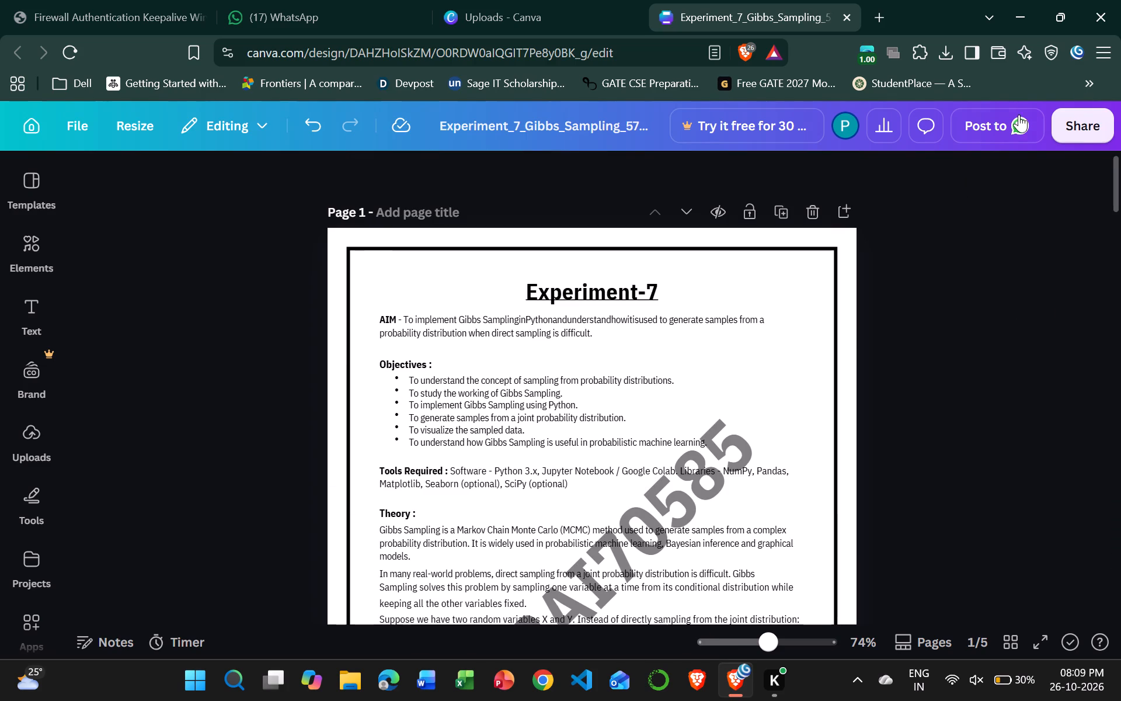
left_click(1078, 120)
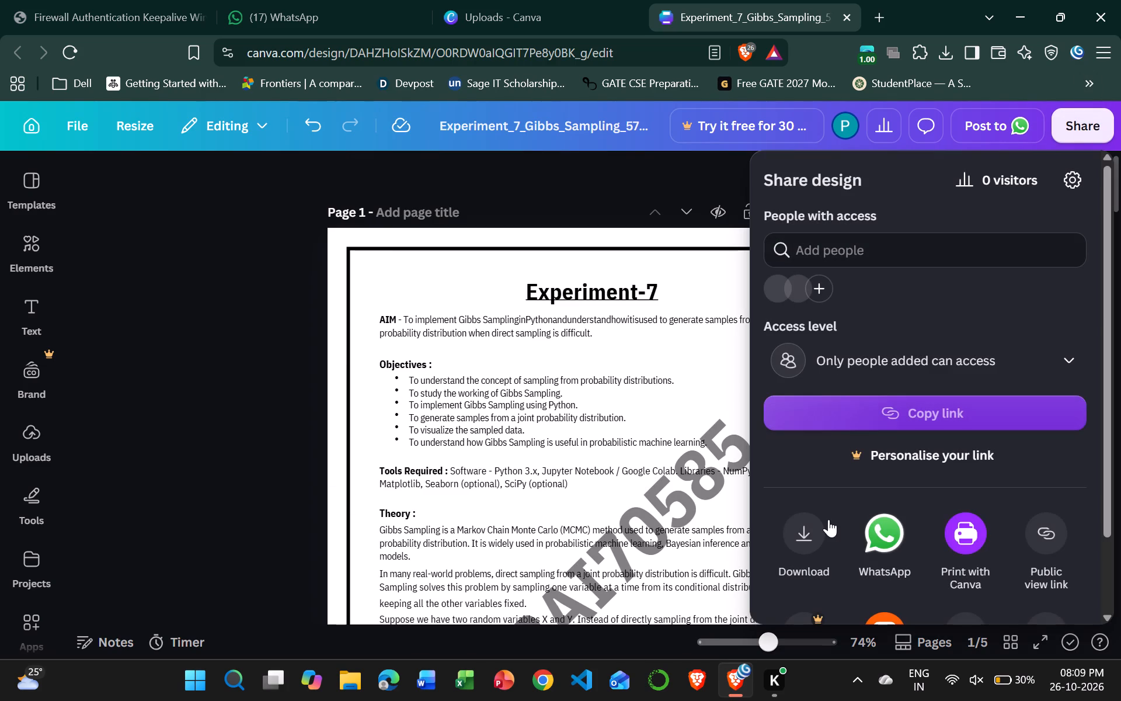
left_click(819, 520)
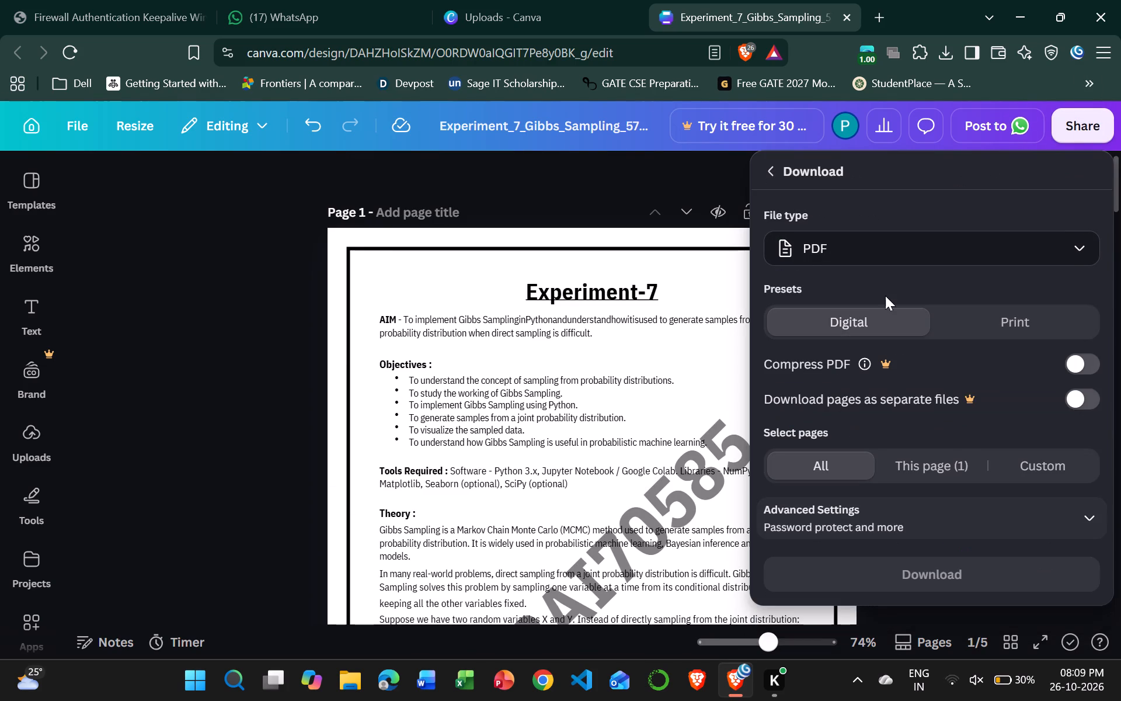
scroll(831, 522, "down", 6)
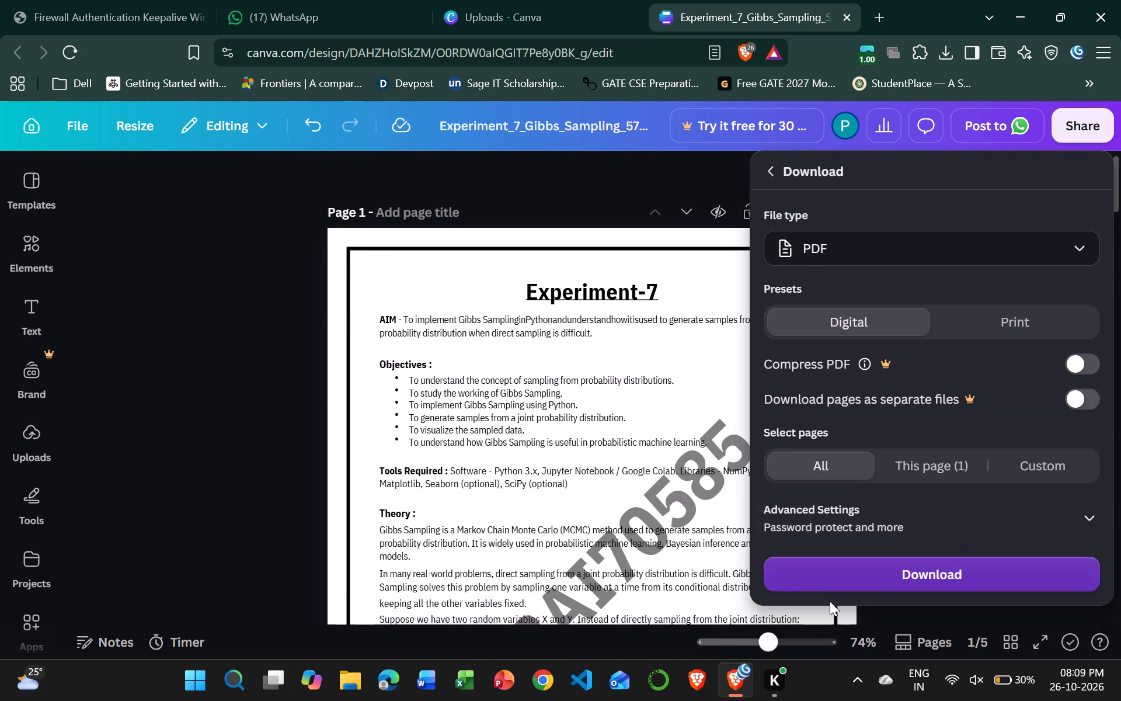
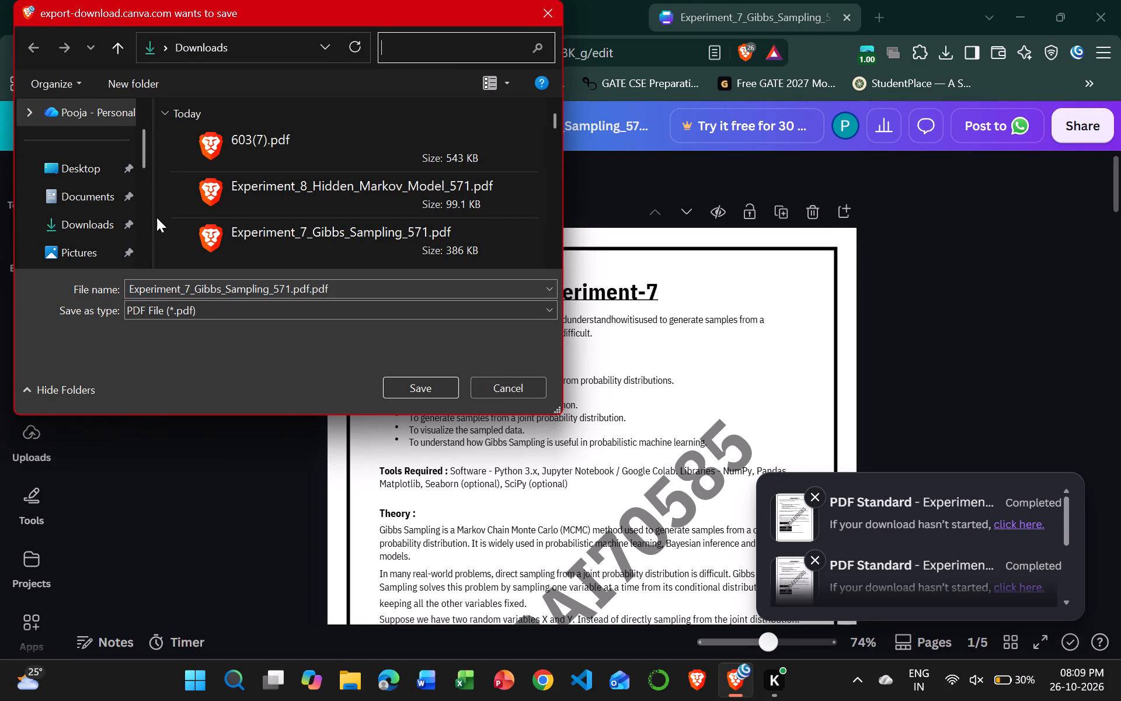
Save the exported PDF in the Downloads folder under the file name 585(7).
double_click(121, 220)
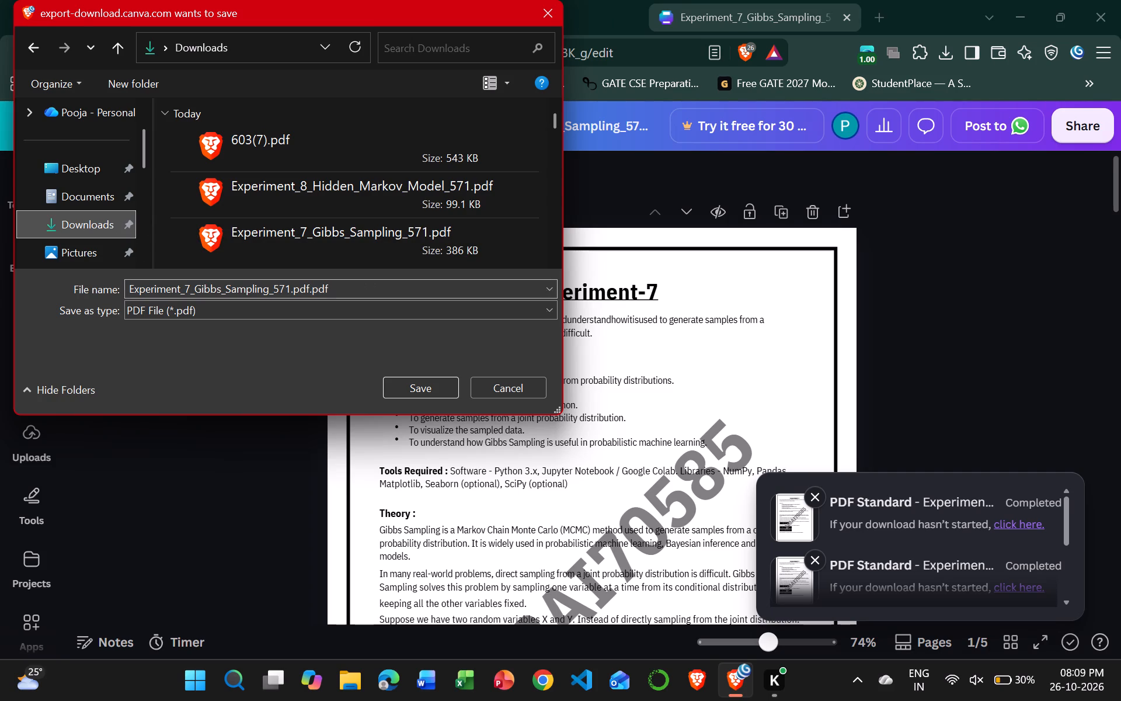
triple_click(354, 289)
key("ctrl+a")
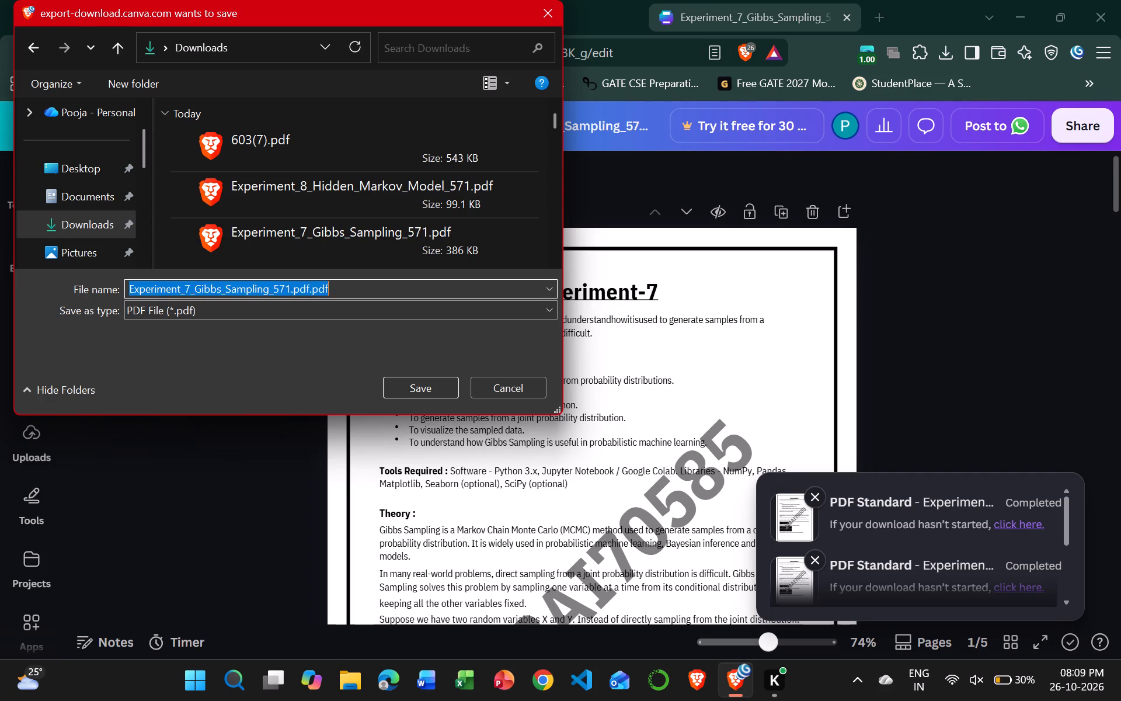
key("BackSpace")
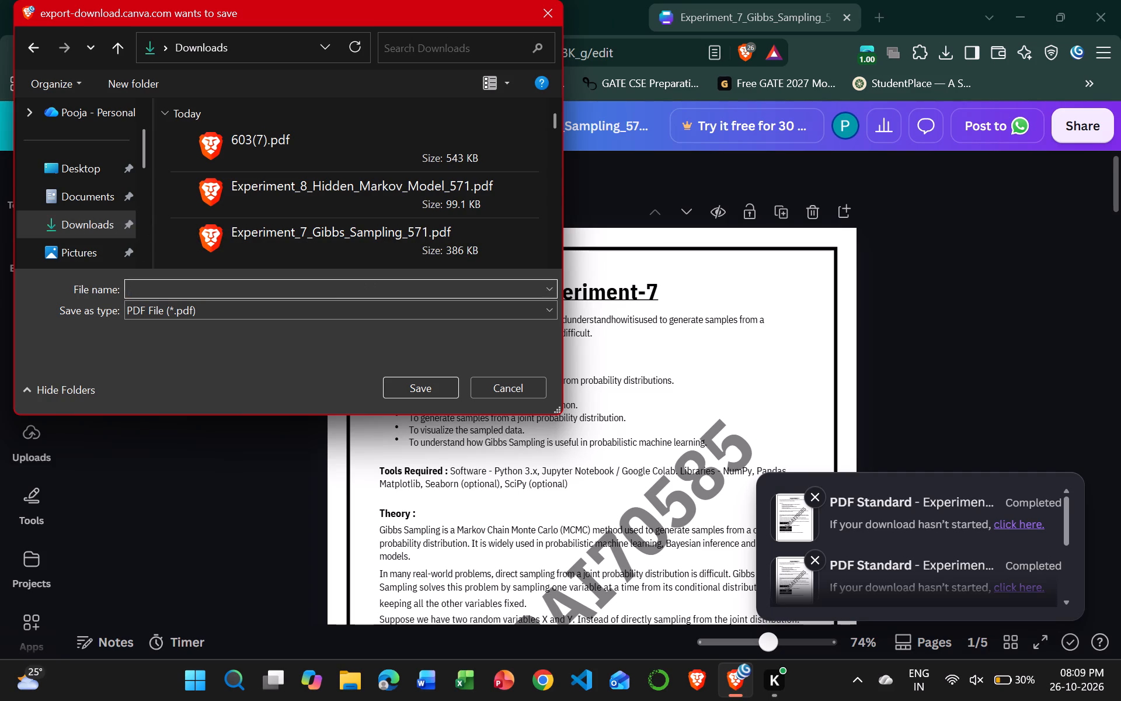
type("585")
type("(6")
key("BackSpace")
type("7)")
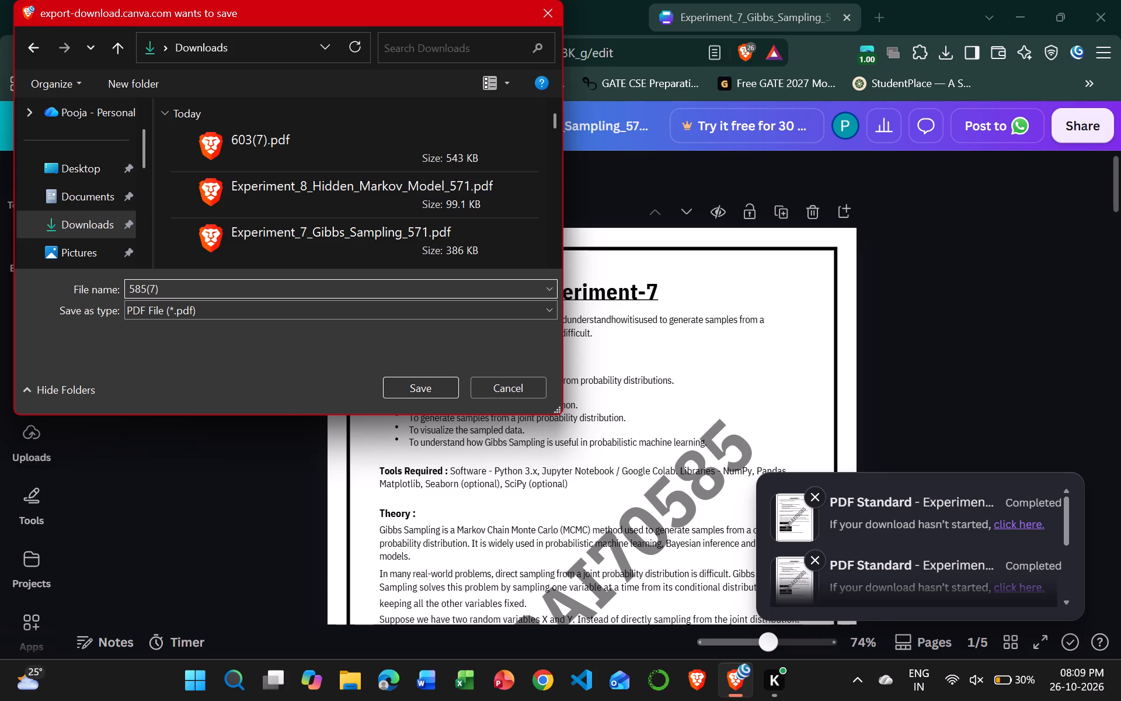
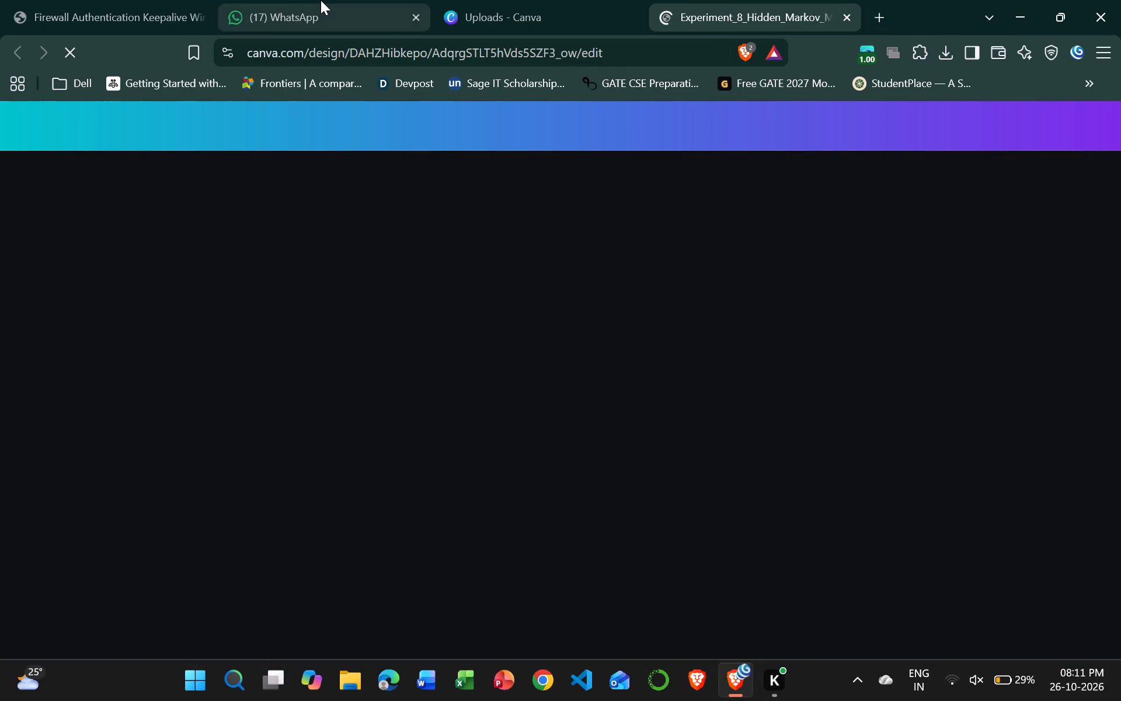
Close the Firewall Authentication Keepalive browser tab.
left_click(197, 13)
Change the ending of the diagonal watermark on page 1 of the Experiment 8 design to 585 and widen its box to fit one line.
scroll(357, 334, "up", 4)
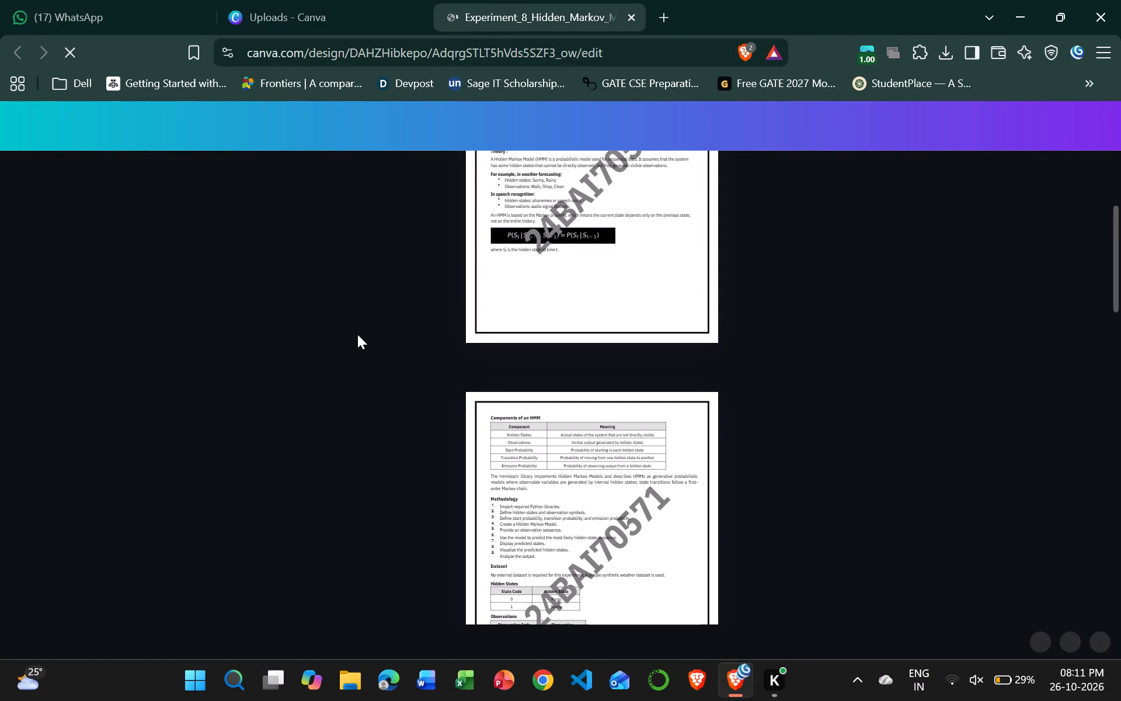
scroll(357, 334, "up", 11)
scroll(387, 425, "up", 6)
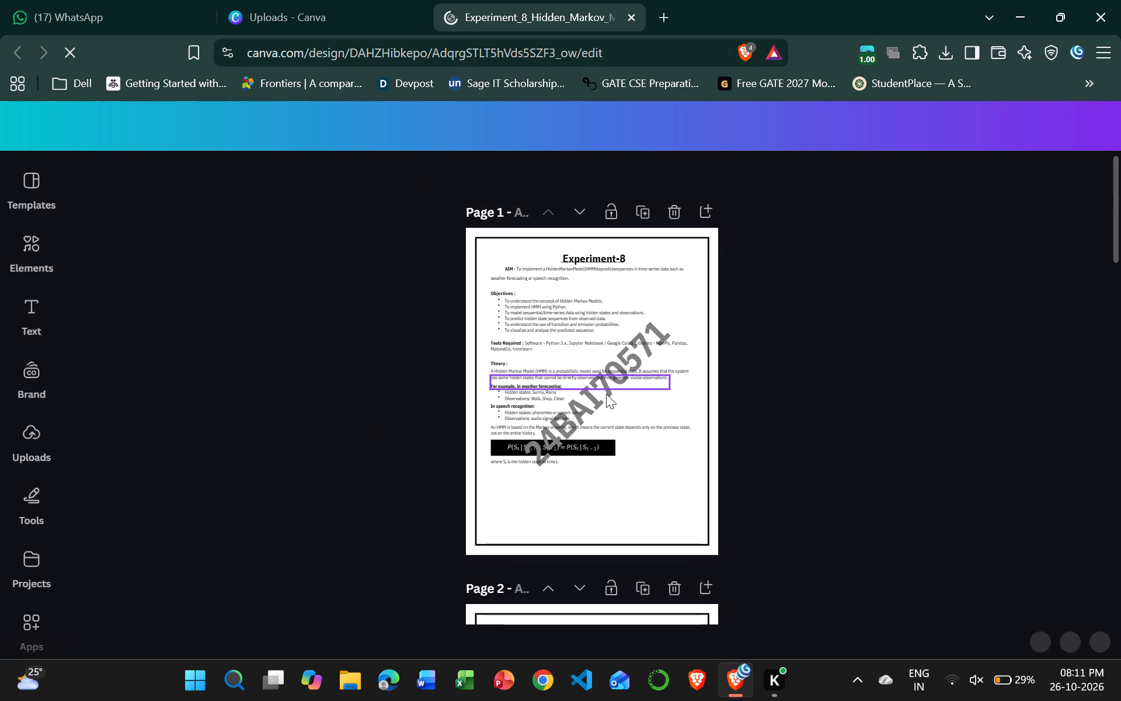
double_click(619, 368)
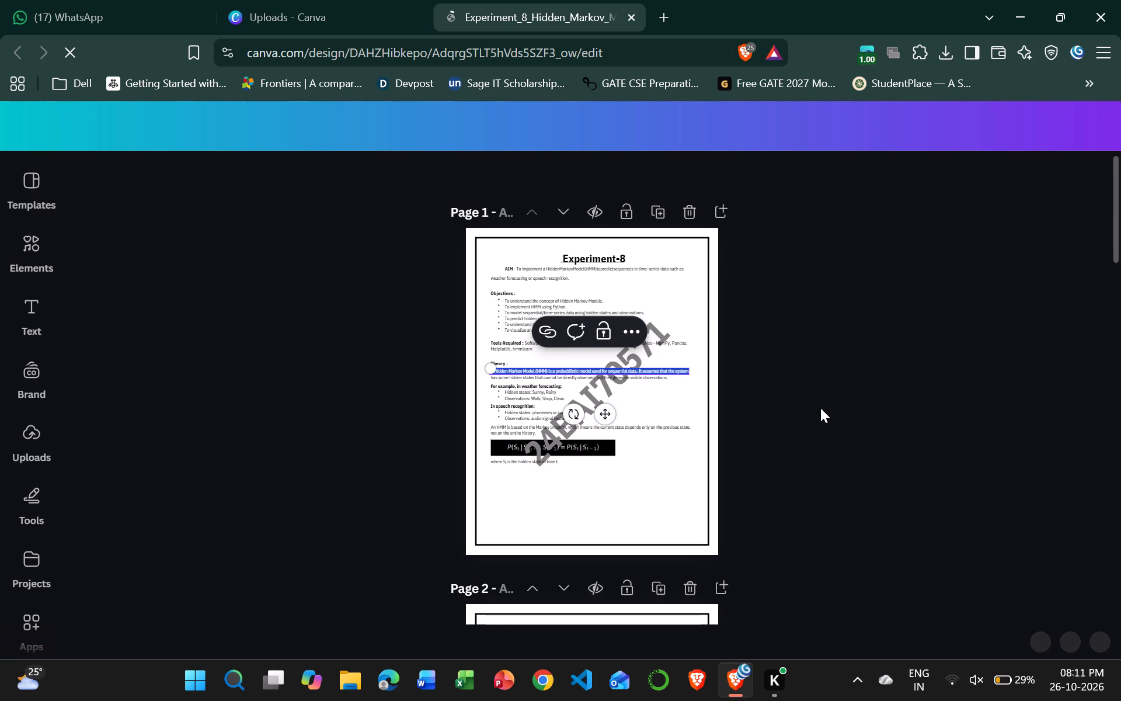
scroll(820, 408, "right", 1)
scroll(837, 366, "up", 1)
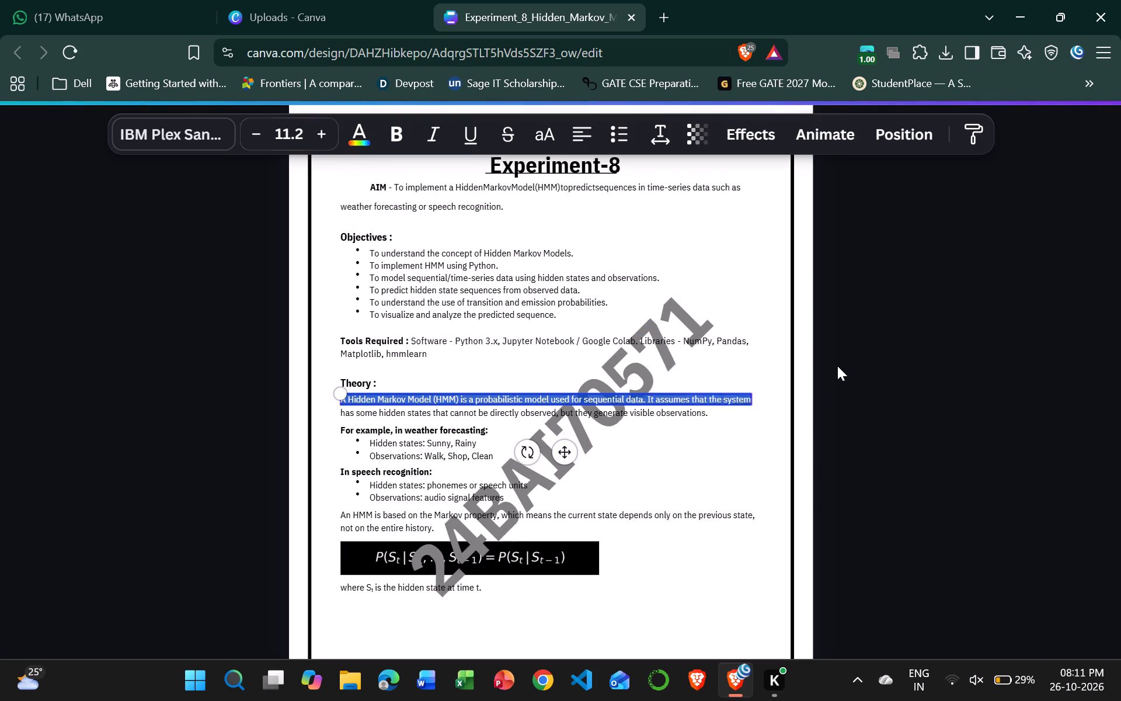
scroll(837, 366, "up", 1)
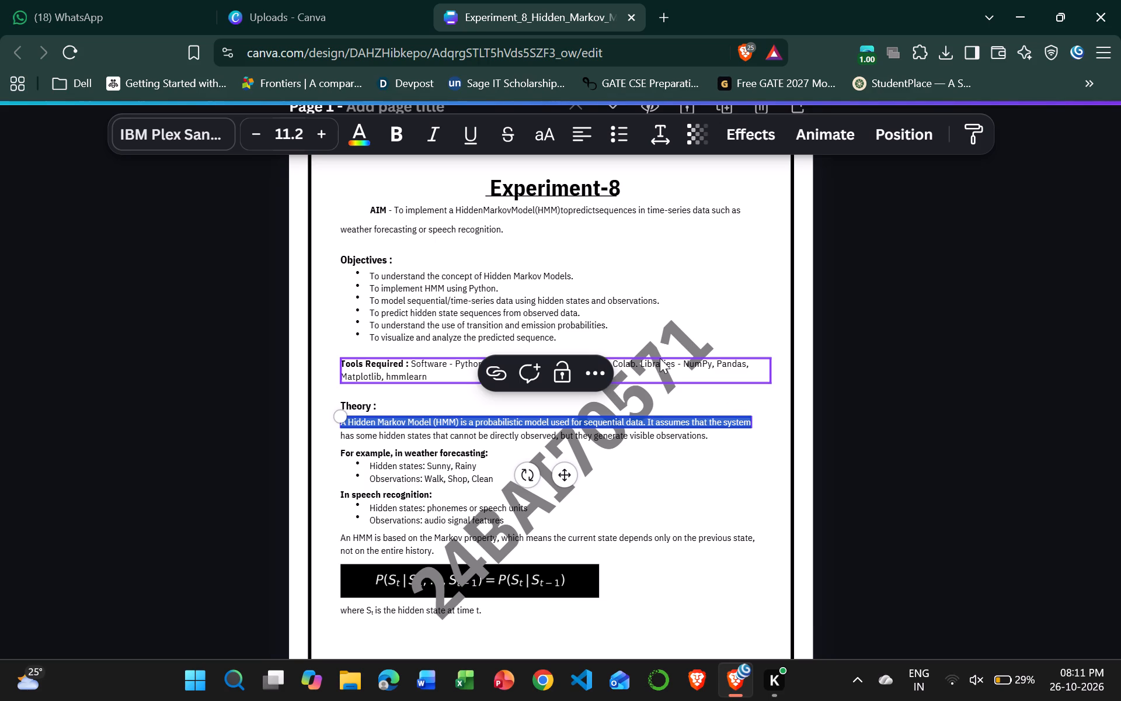
triple_click(694, 332)
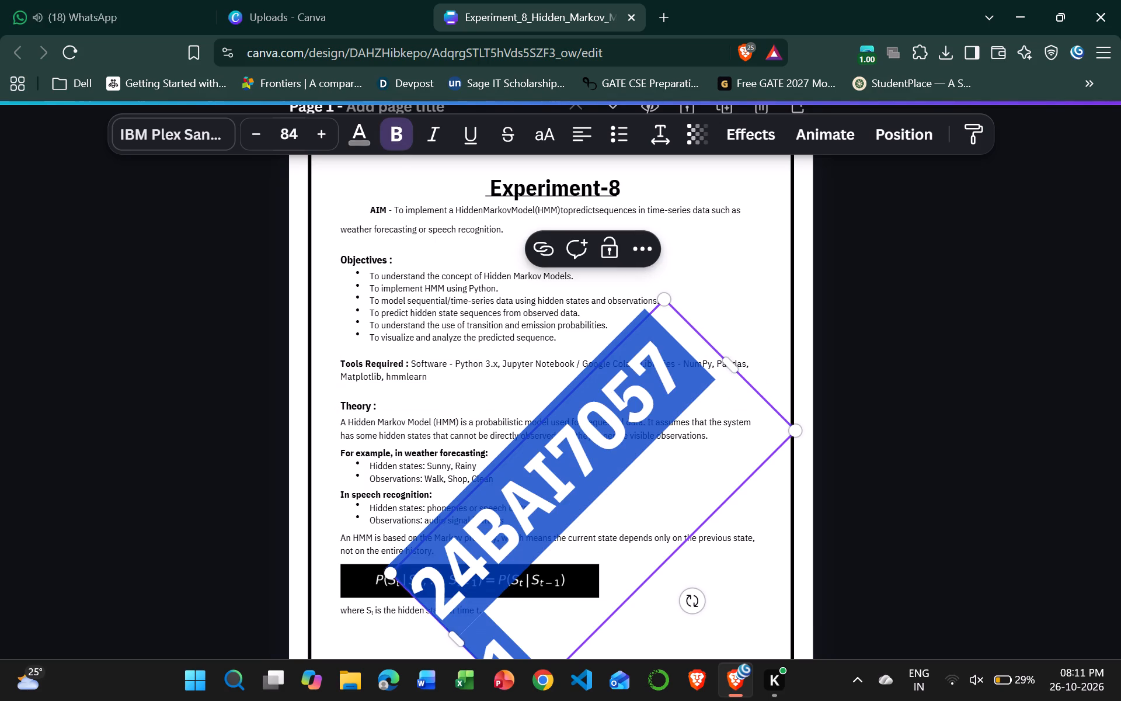
left_click(715, 428)
key("BackSpace")
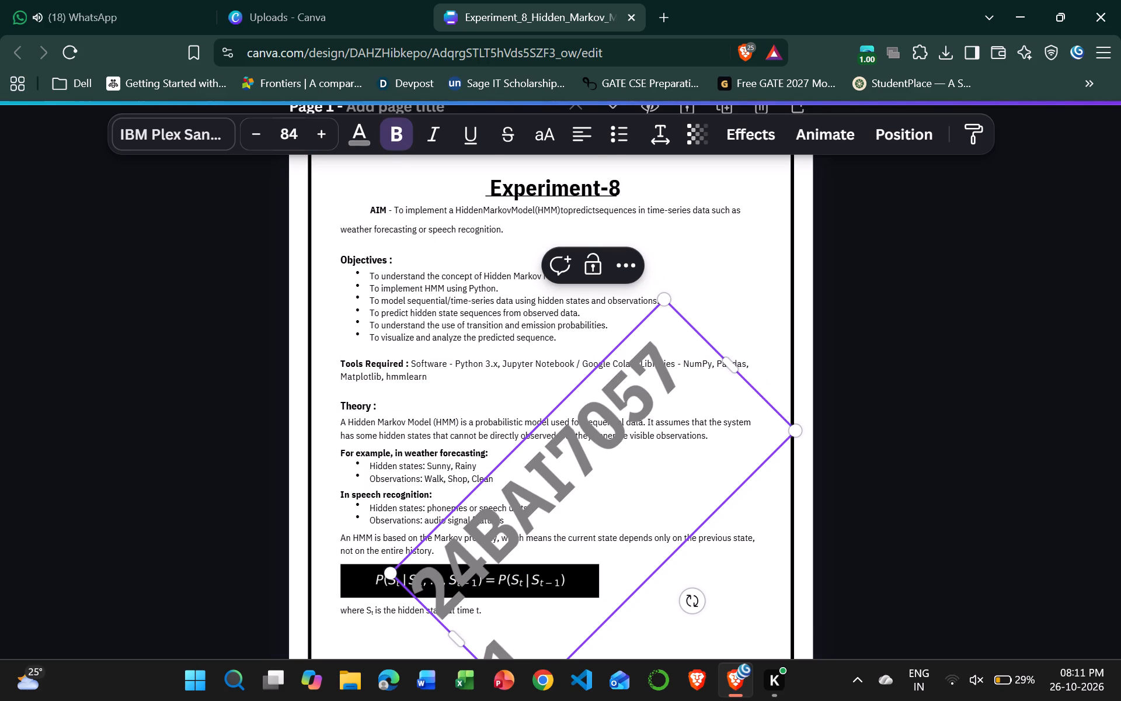
key("BackSpace")
type("85")
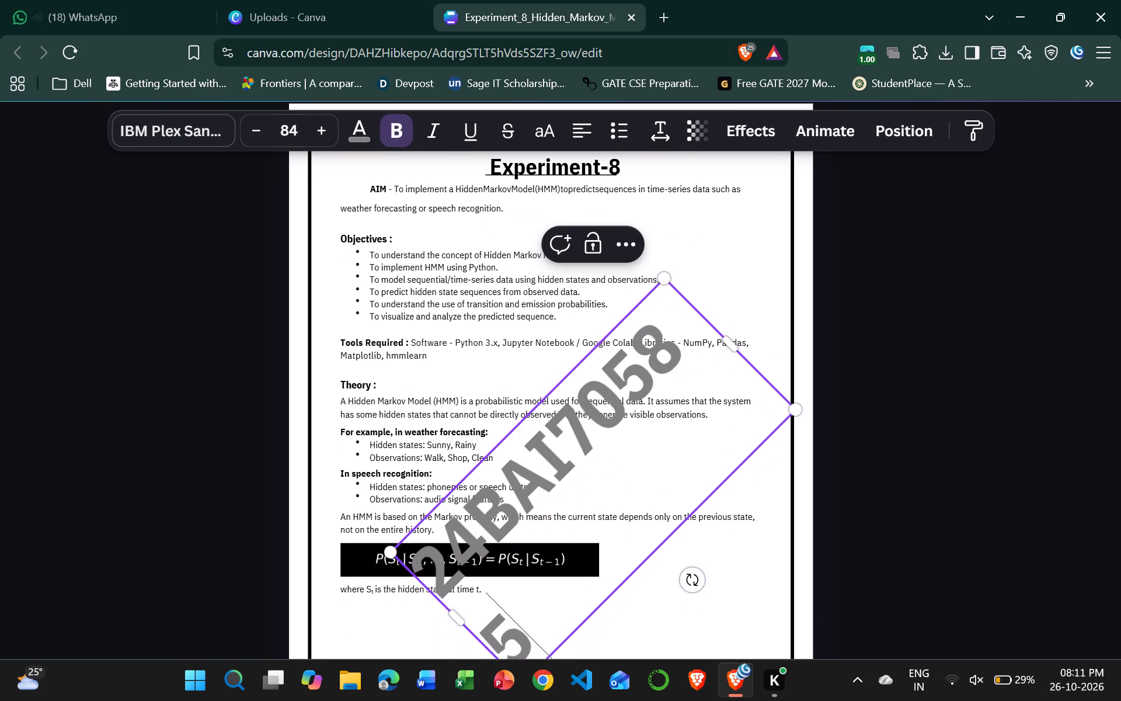
left_click_drag(733, 345, 785, 273)
left_click(896, 401)
Change the ending of the page 2 watermark to 585 and widen its text box to fit on one line.
scroll(896, 401, "down", 6)
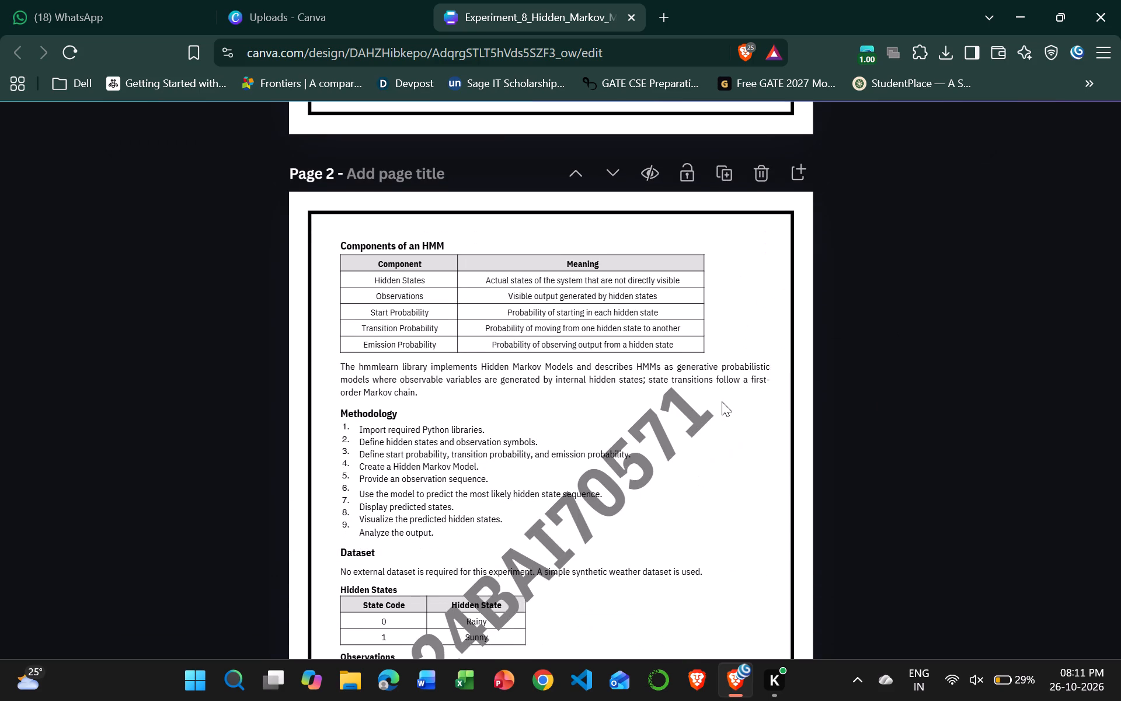
triple_click(667, 429)
left_click(659, 510)
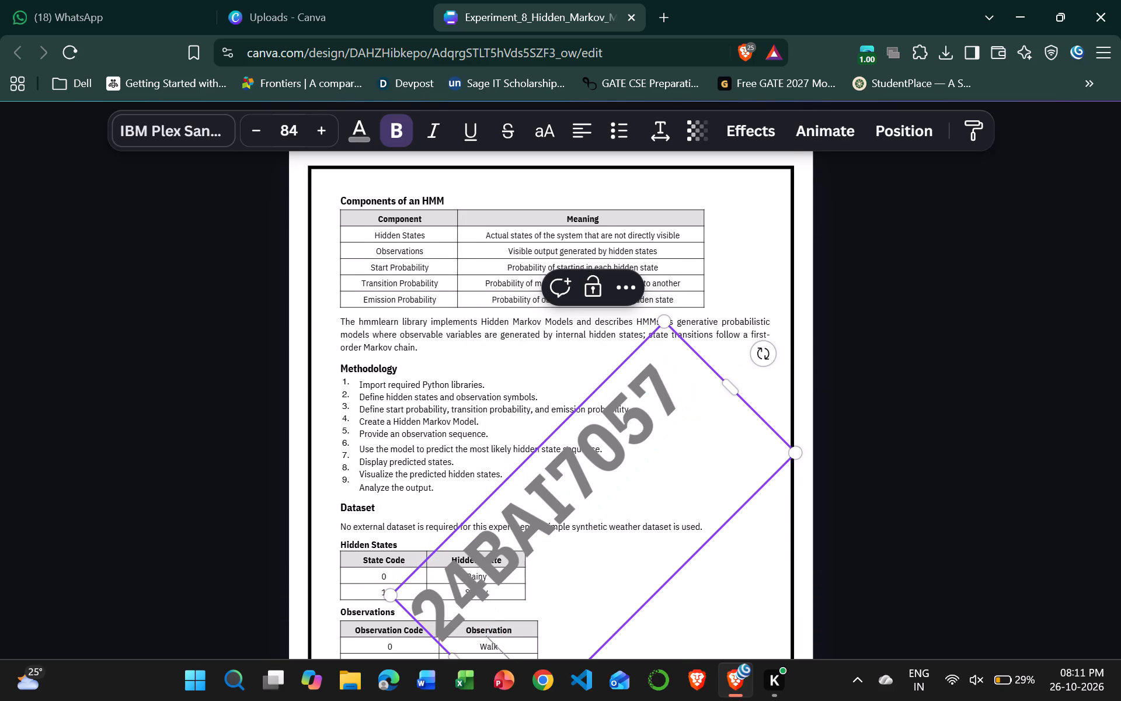
key("BackSpace")
key("BackSpace")
type("85")
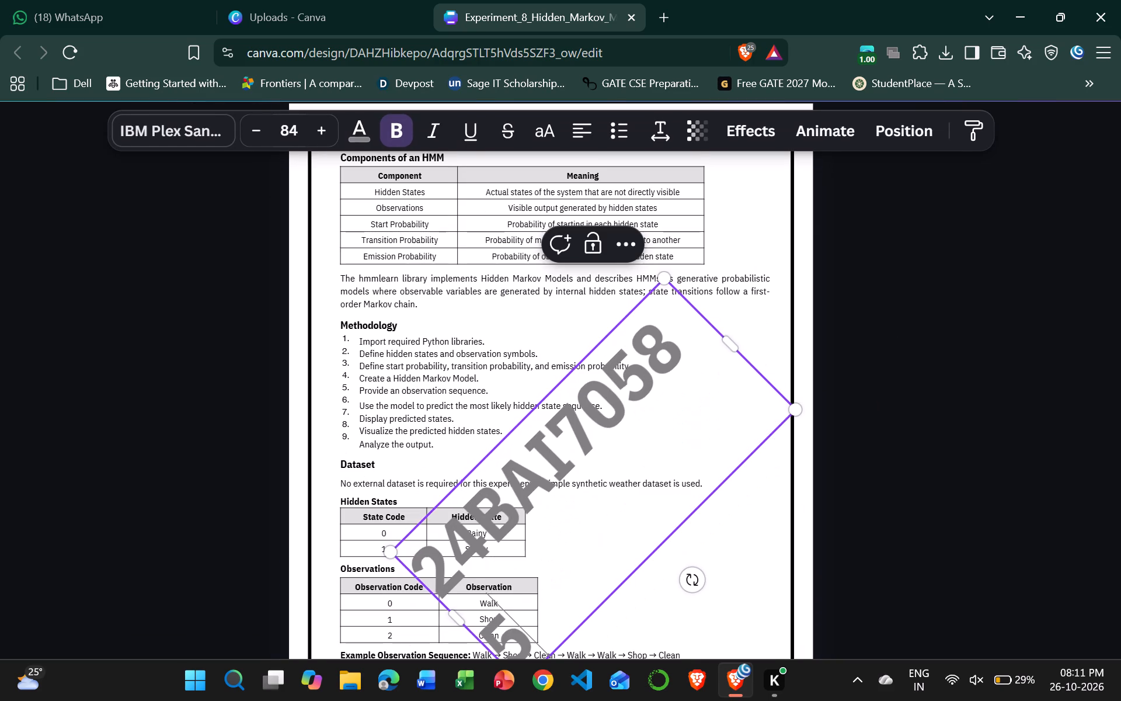
left_click_drag(737, 342, 785, 268)
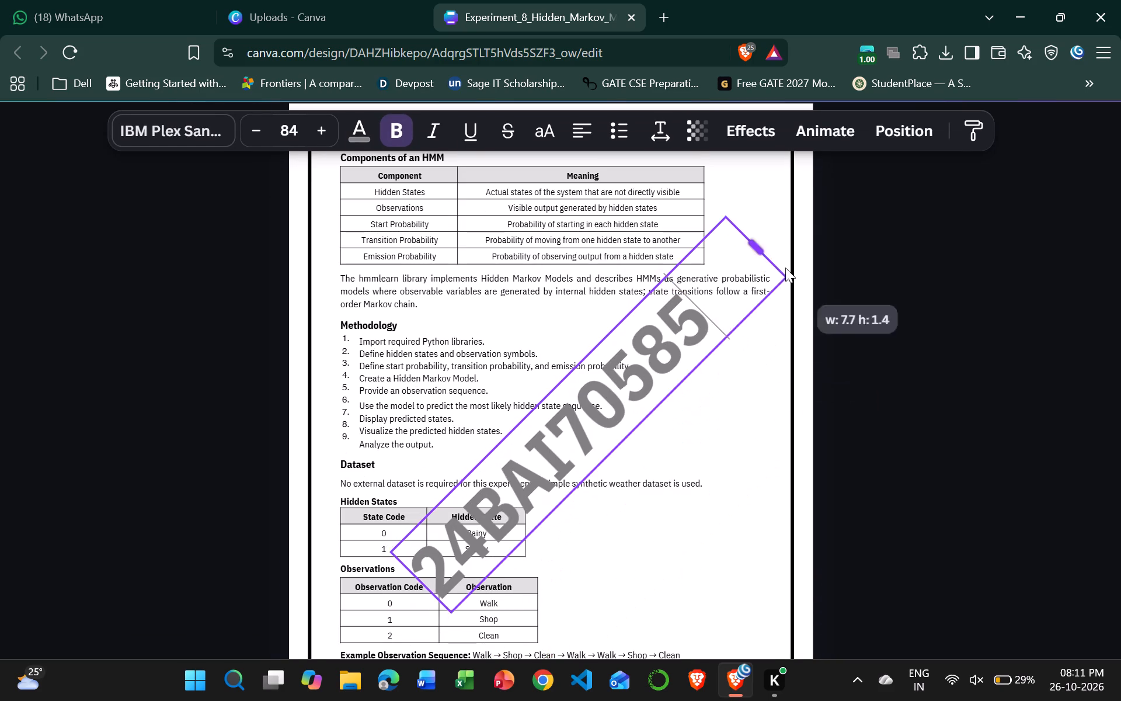
left_click(1032, 372)
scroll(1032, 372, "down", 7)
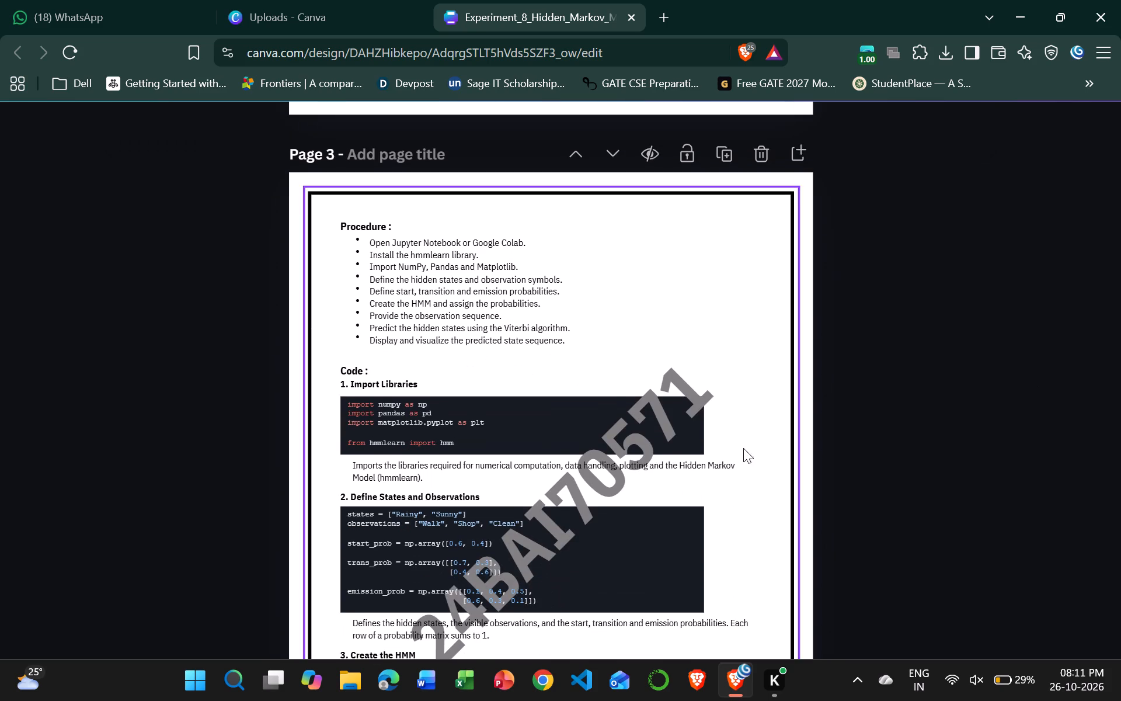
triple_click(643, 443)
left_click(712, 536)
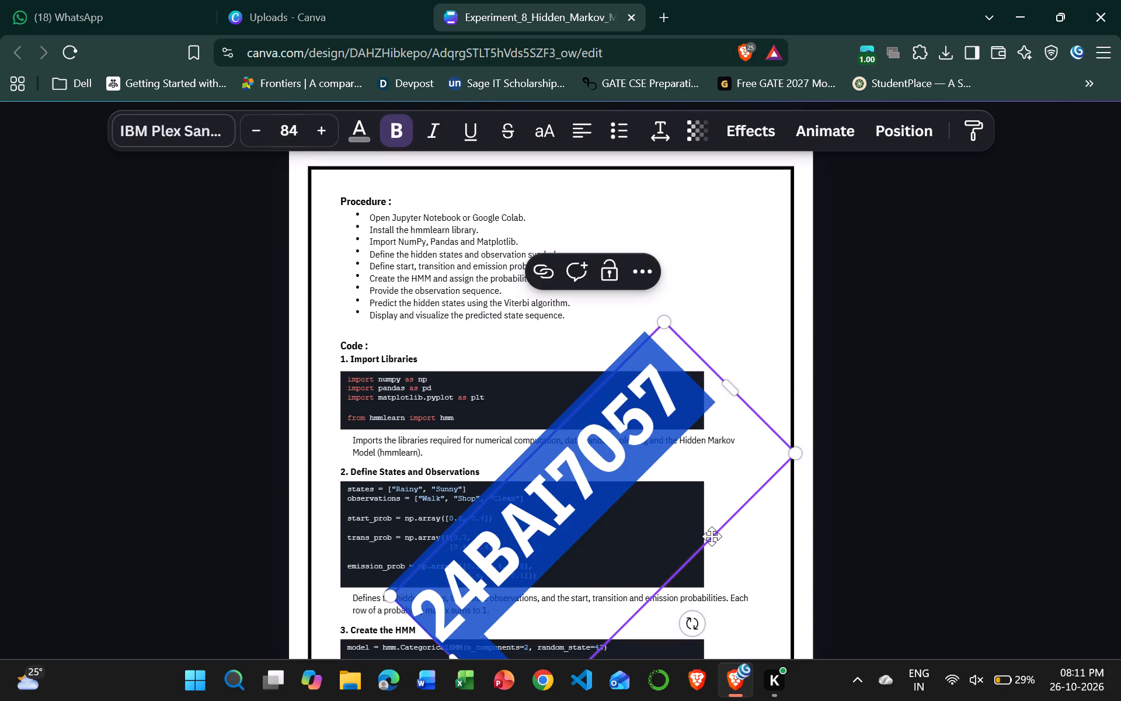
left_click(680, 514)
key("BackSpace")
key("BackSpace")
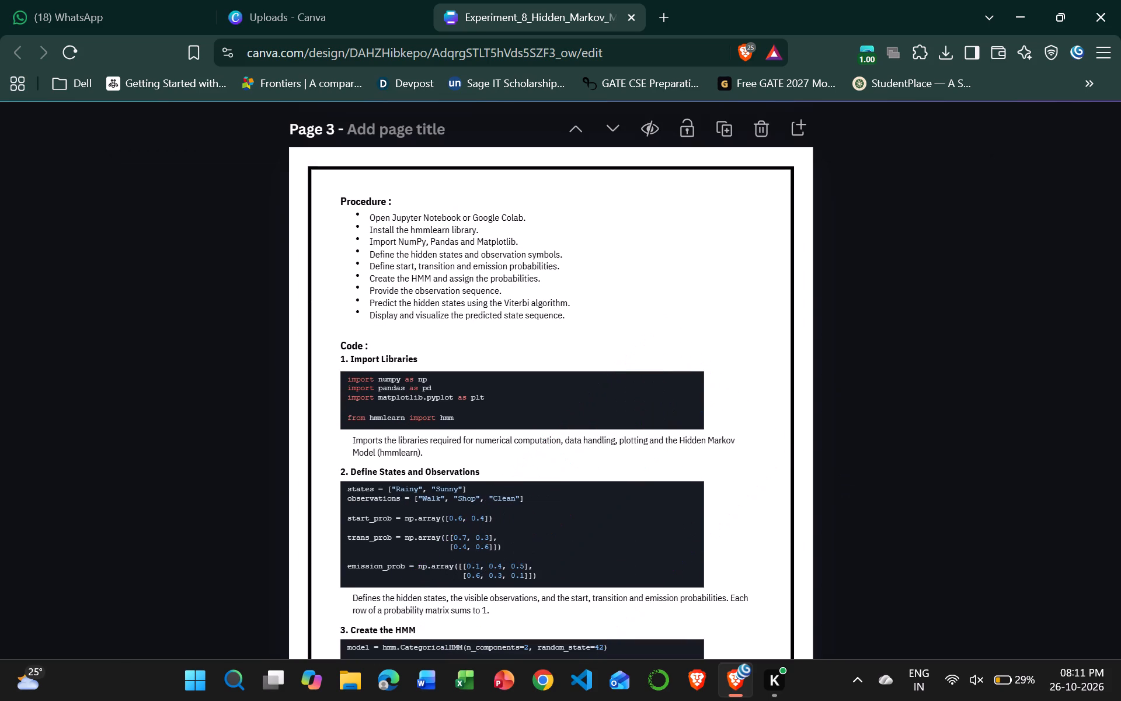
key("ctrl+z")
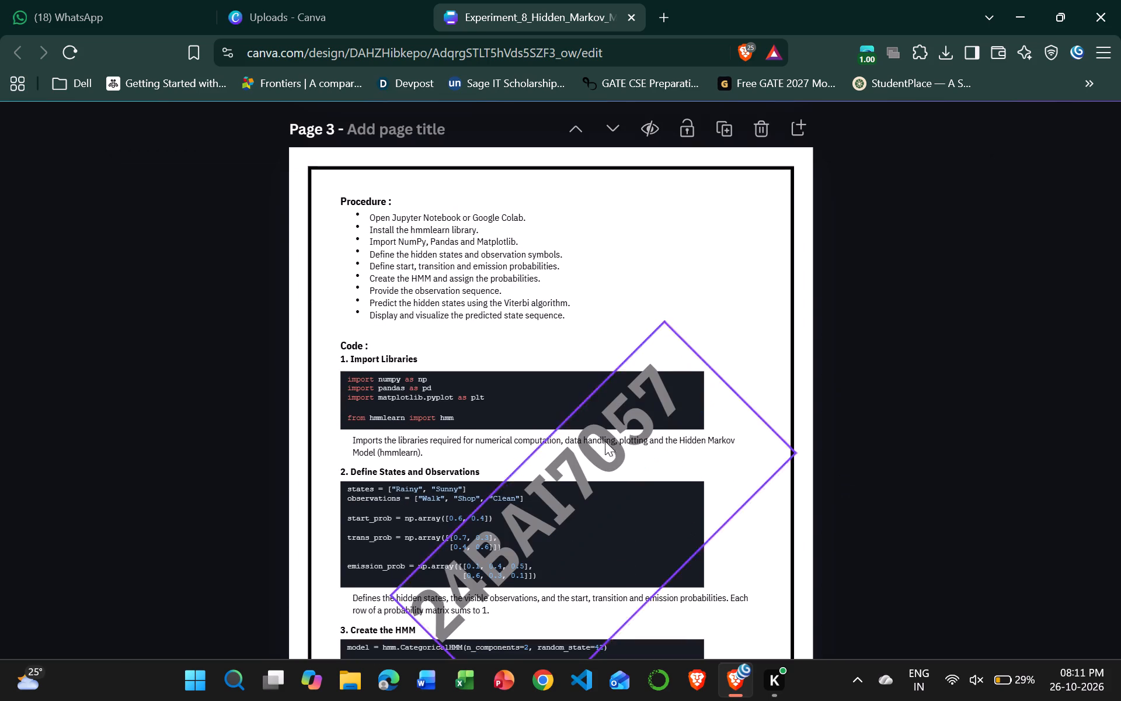
Change the ending of the page 3 watermark to 585 and widen its text box to fit on one line.
double_click(611, 437)
triple_click(593, 472)
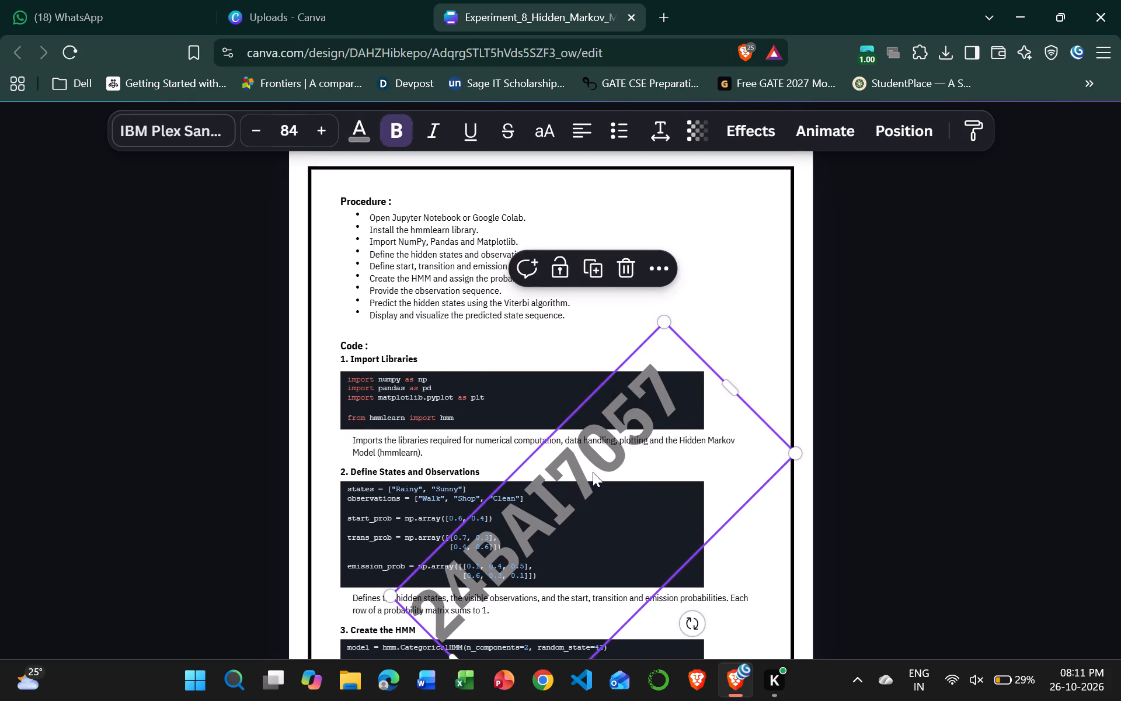
scroll(593, 472, "down", 1)
left_click(550, 509)
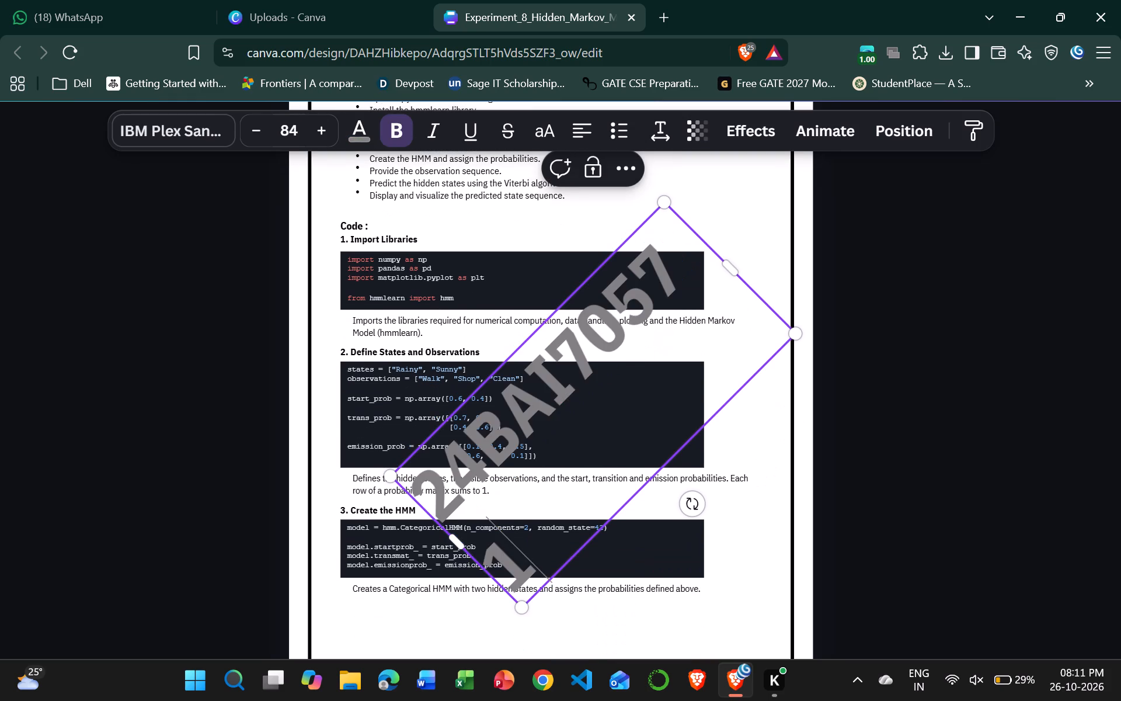
key("BackSpace")
key("BackSpace")
type("85")
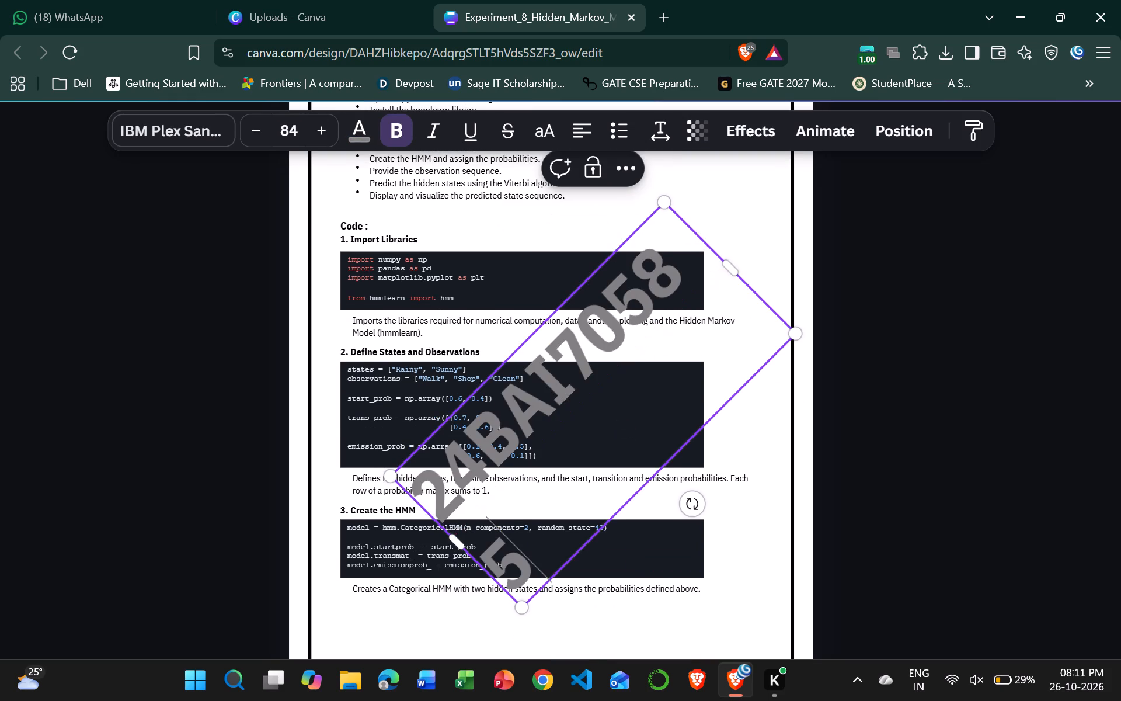
left_click_drag(737, 269, 787, 227)
Change the ending of the page 4 watermark to 585 and widen its text box to fit on one line.
scroll(880, 328, "down", 6)
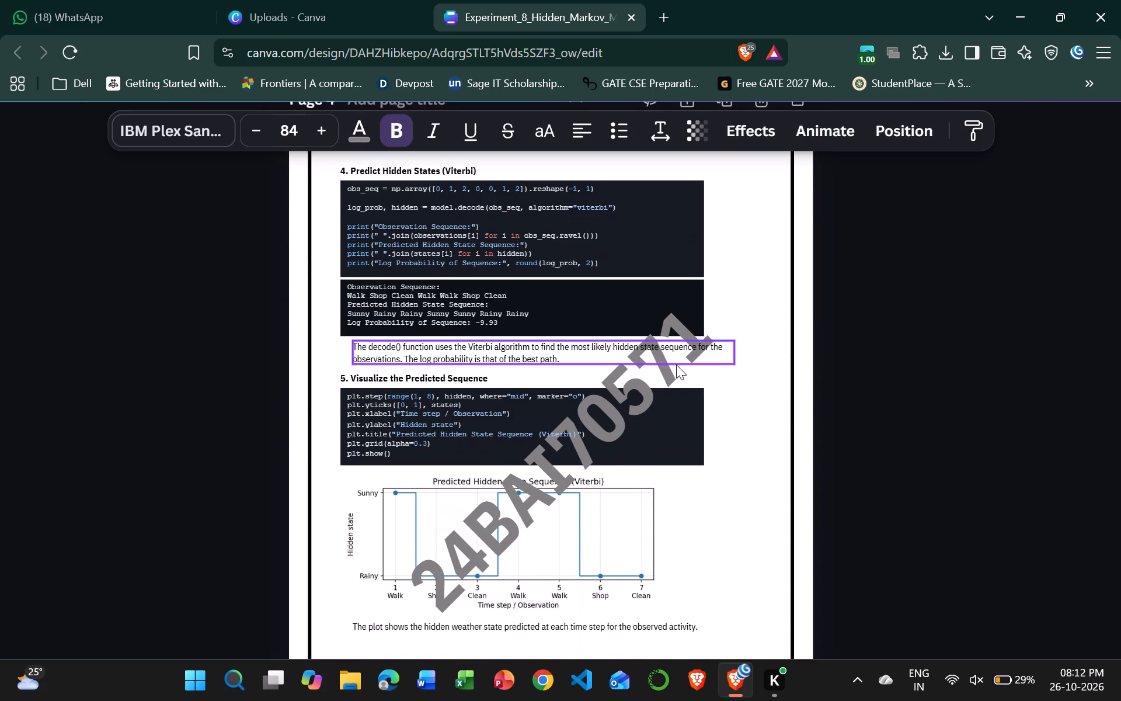
triple_click(637, 400)
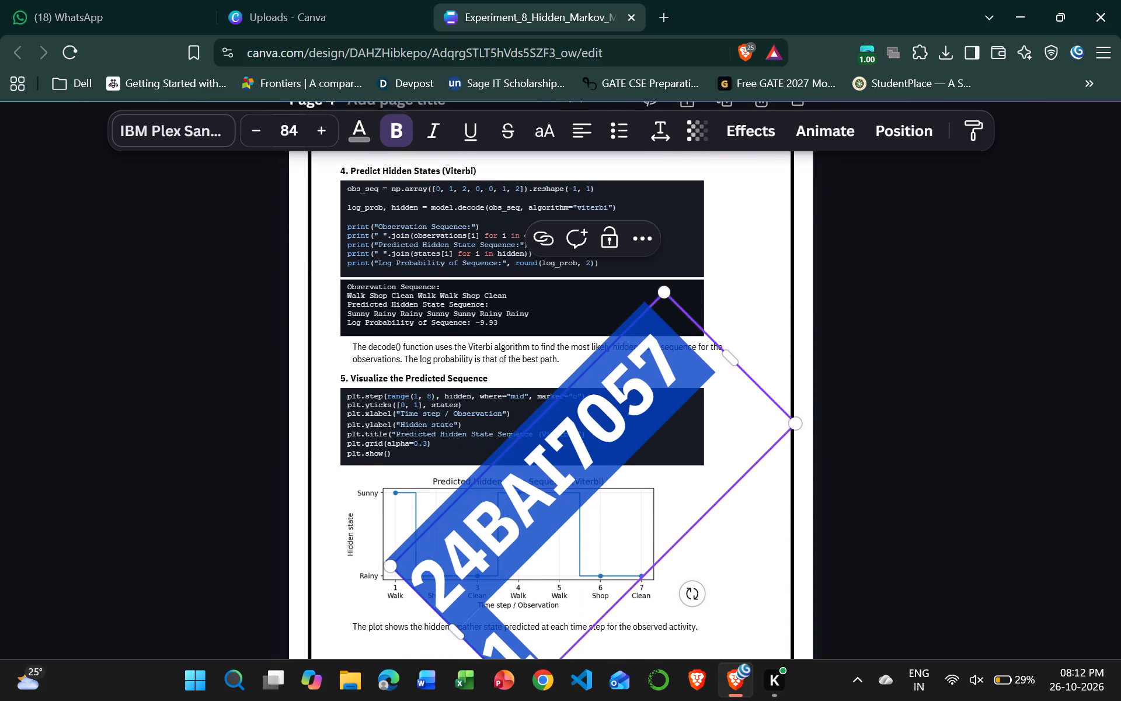
left_click(676, 446)
key("BackSpace")
key("BackSpace")
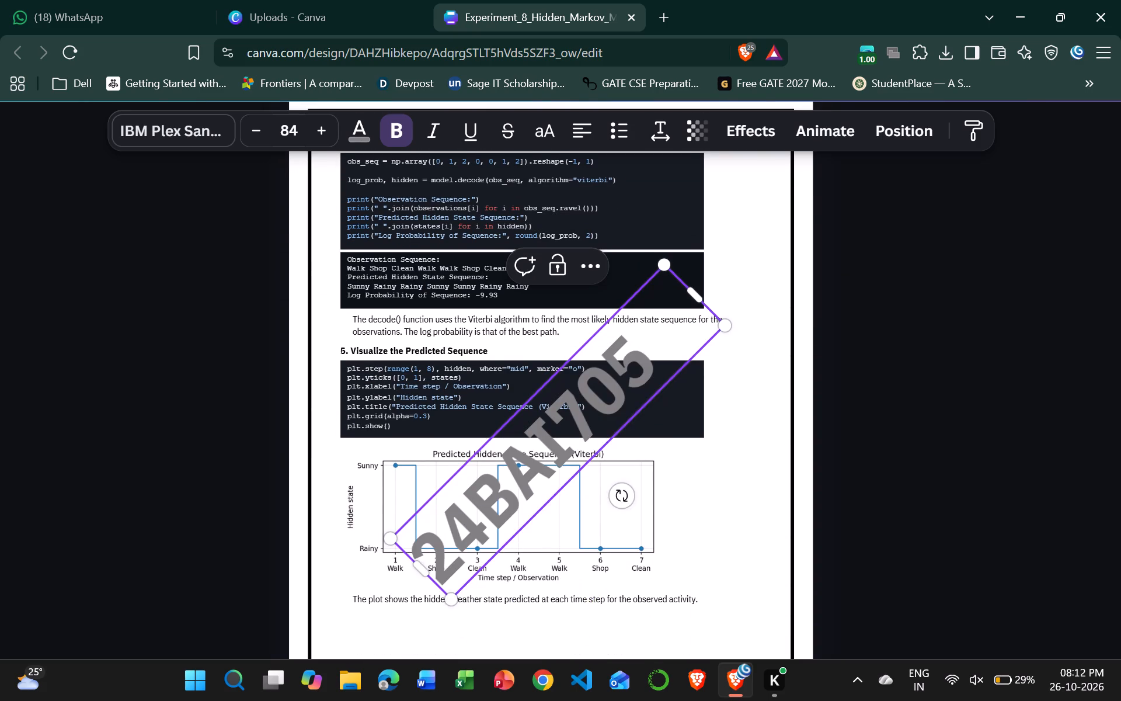
type("85")
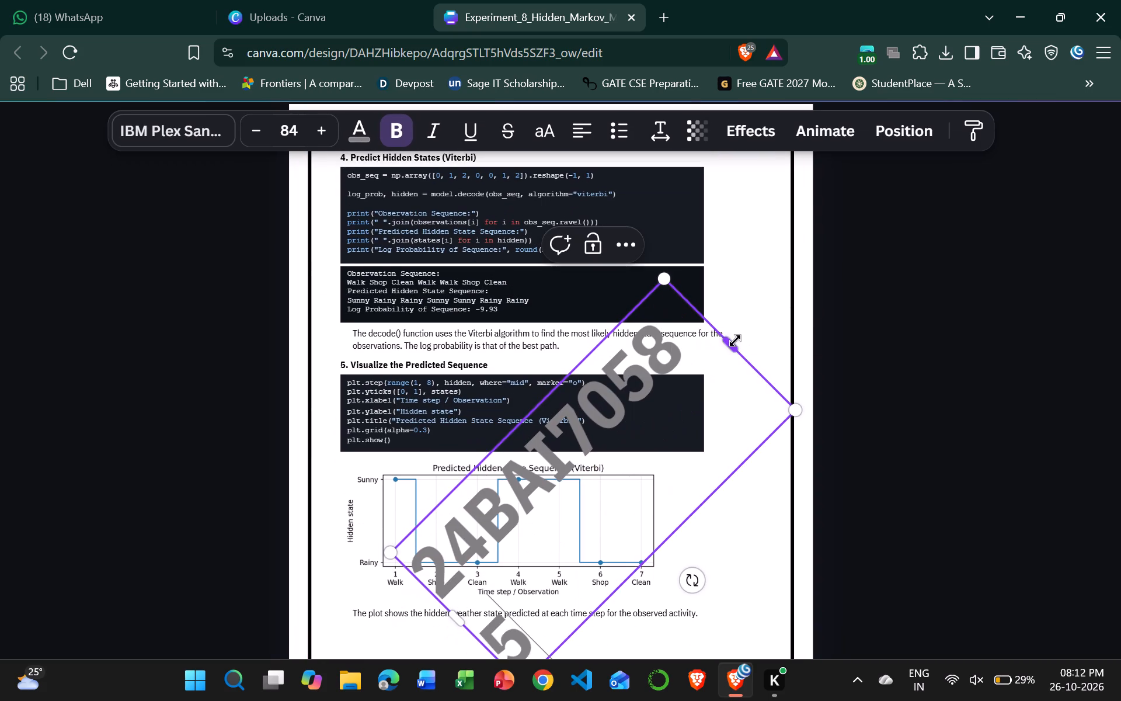
left_click_drag(735, 341, 778, 267)
left_click(996, 365)
Change the ending of the page 5 watermark to 585 and widen its text box to fit on one line.
scroll(996, 365, "down", 4)
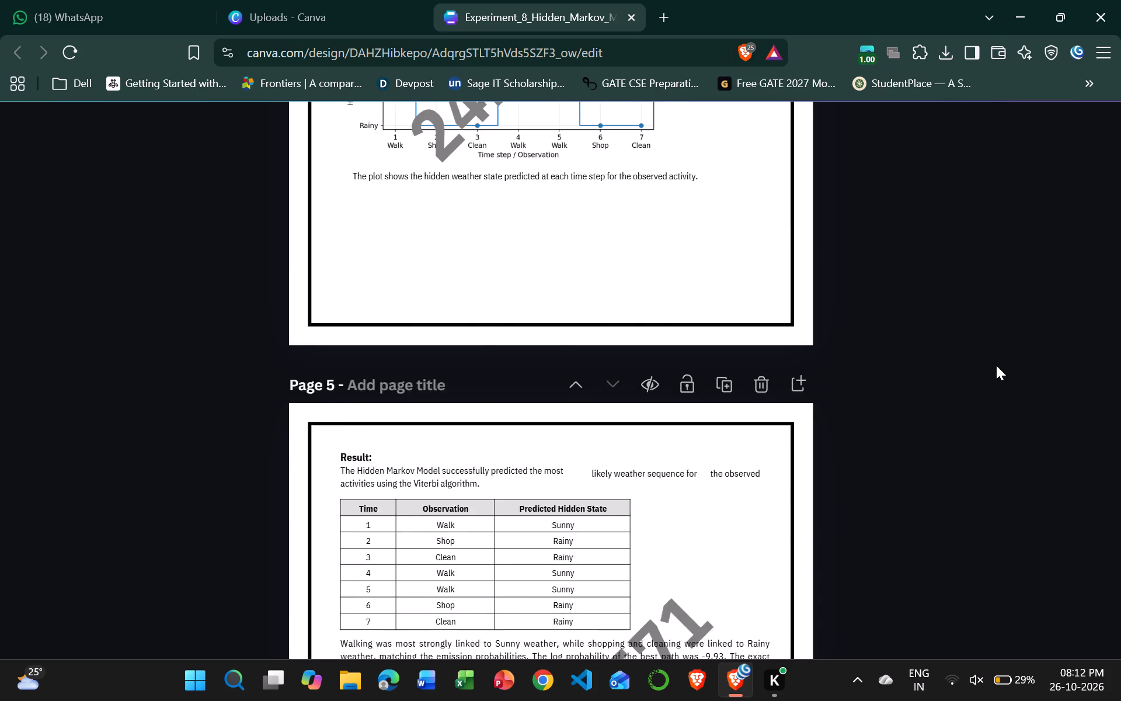
scroll(996, 365, "down", 3)
triple_click(605, 326)
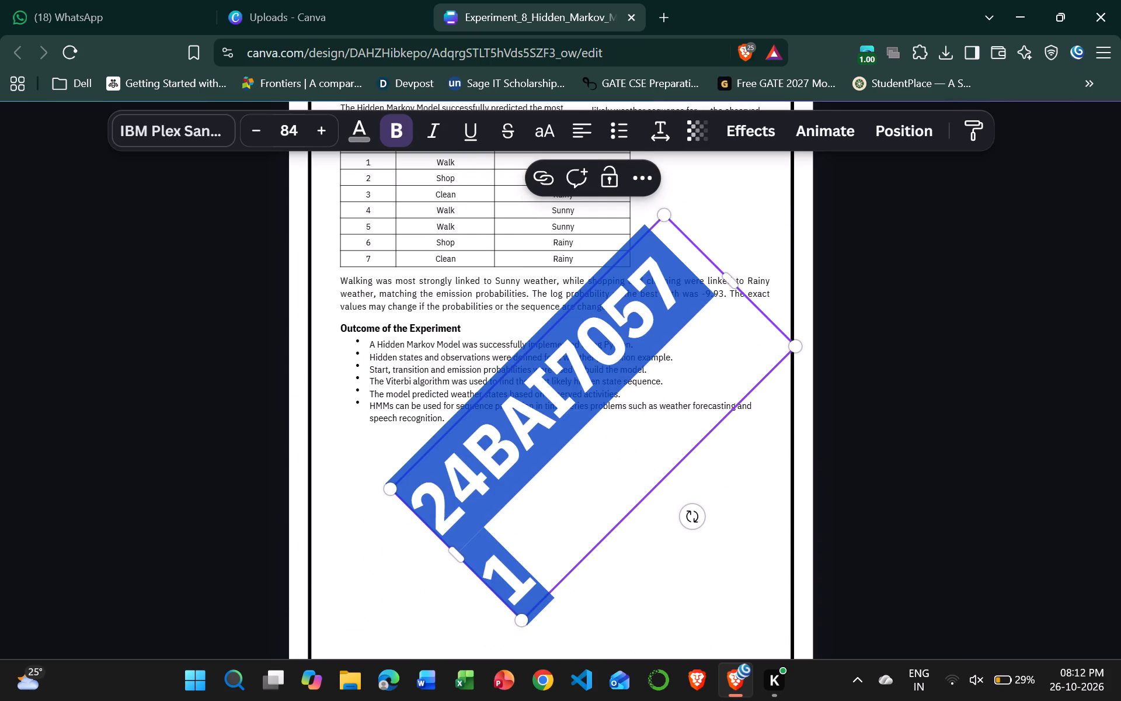
left_click(609, 485)
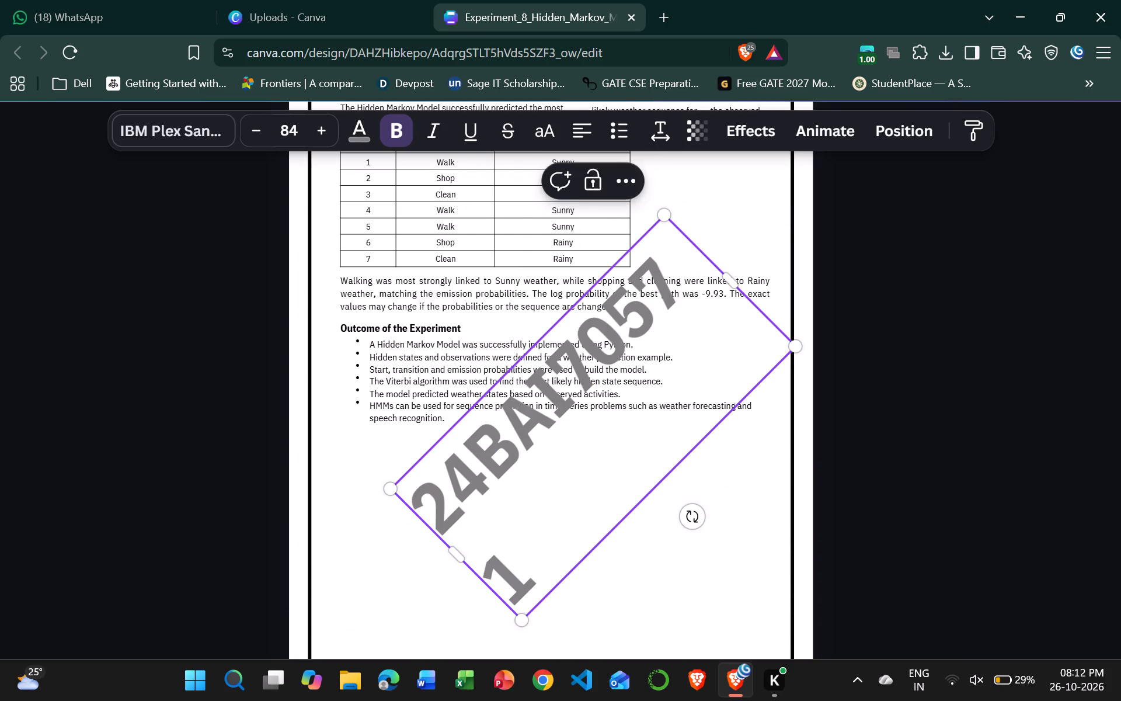
key("BackSpace")
key("BackSpace")
type("85")
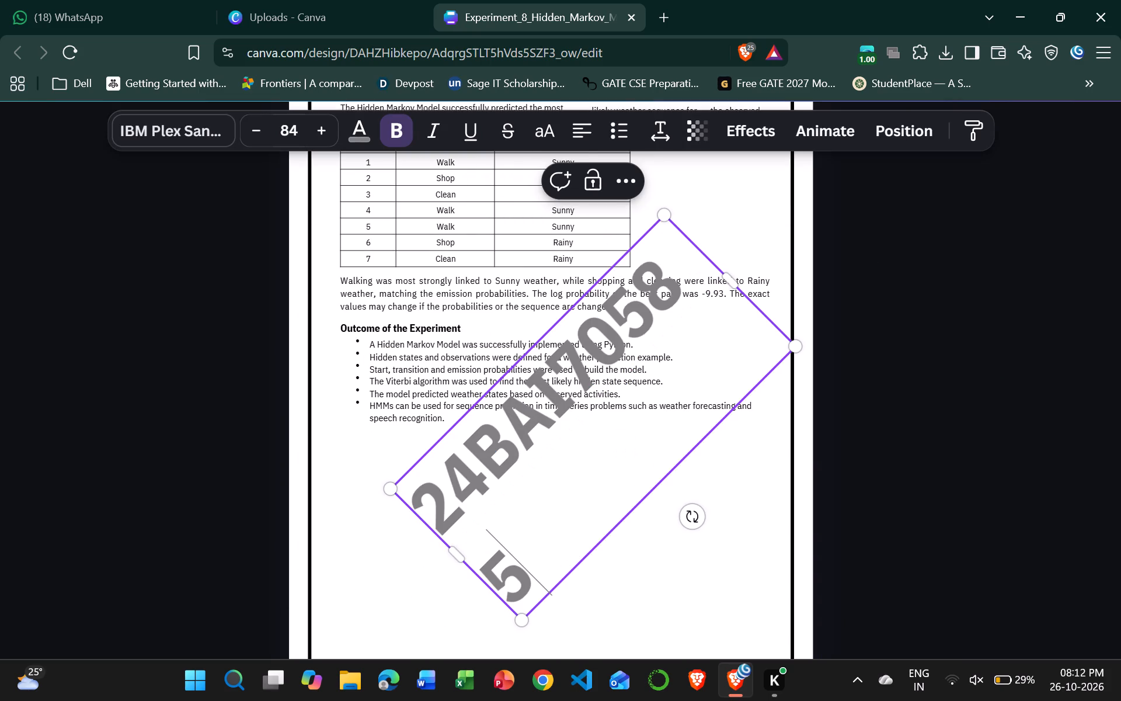
left_click_drag(732, 284, 734, 276)
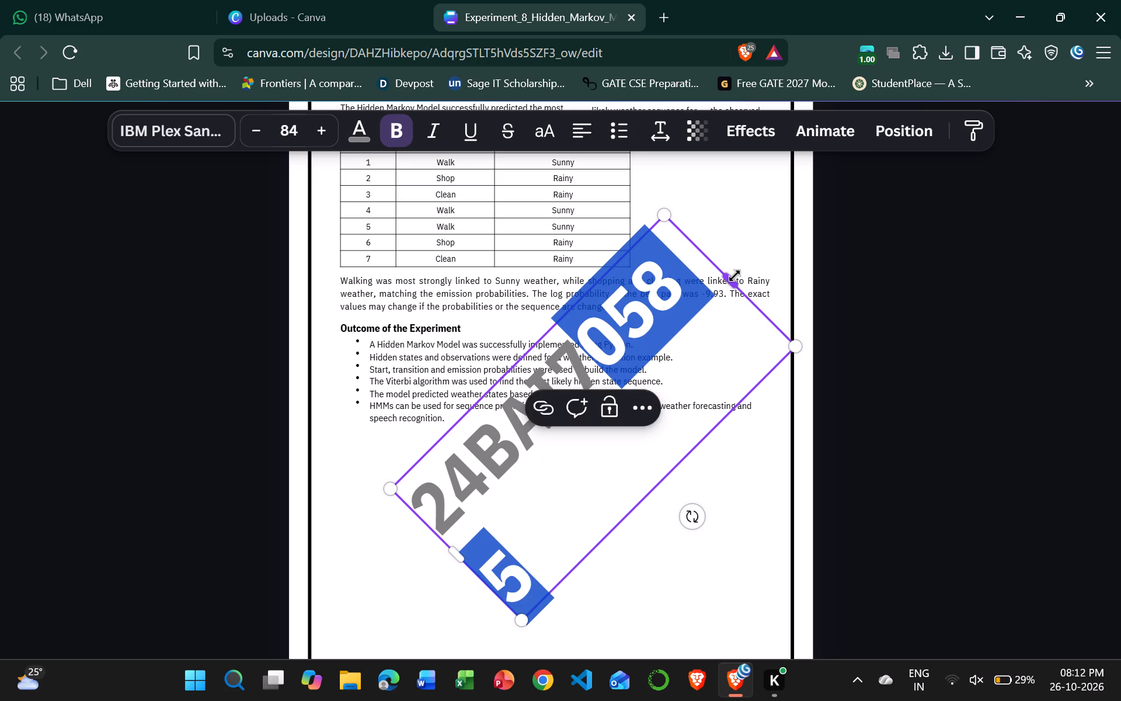
left_click_drag(734, 276, 761, 209)
left_click(866, 318)
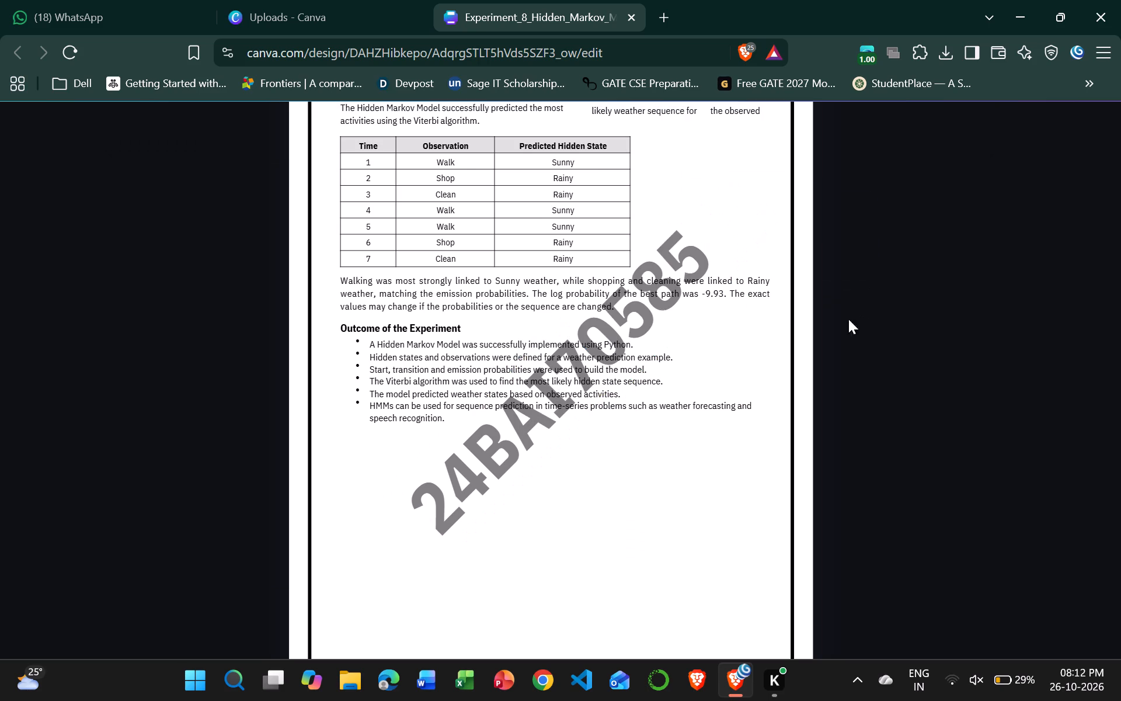
Download all pages of the Experiment 8 design as a PDF with the Digital preset.
scroll(676, 498, "down", 5)
scroll(676, 498, "up", 11)
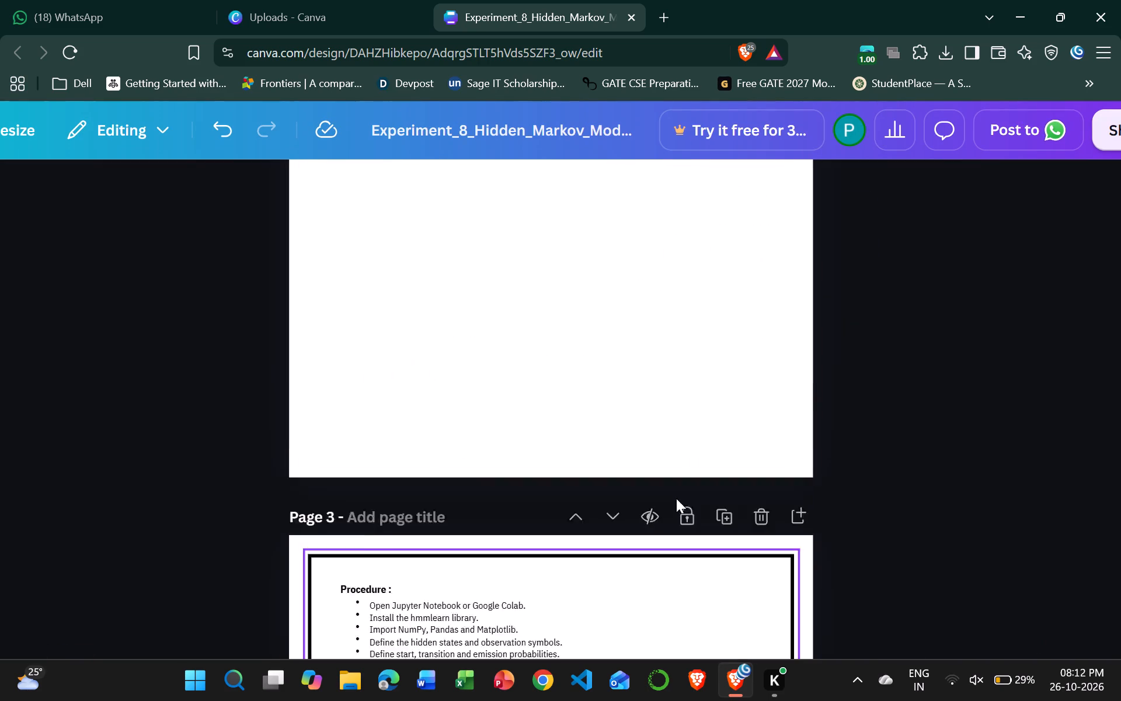
scroll(676, 498, "up", 3)
left_click(1112, 123)
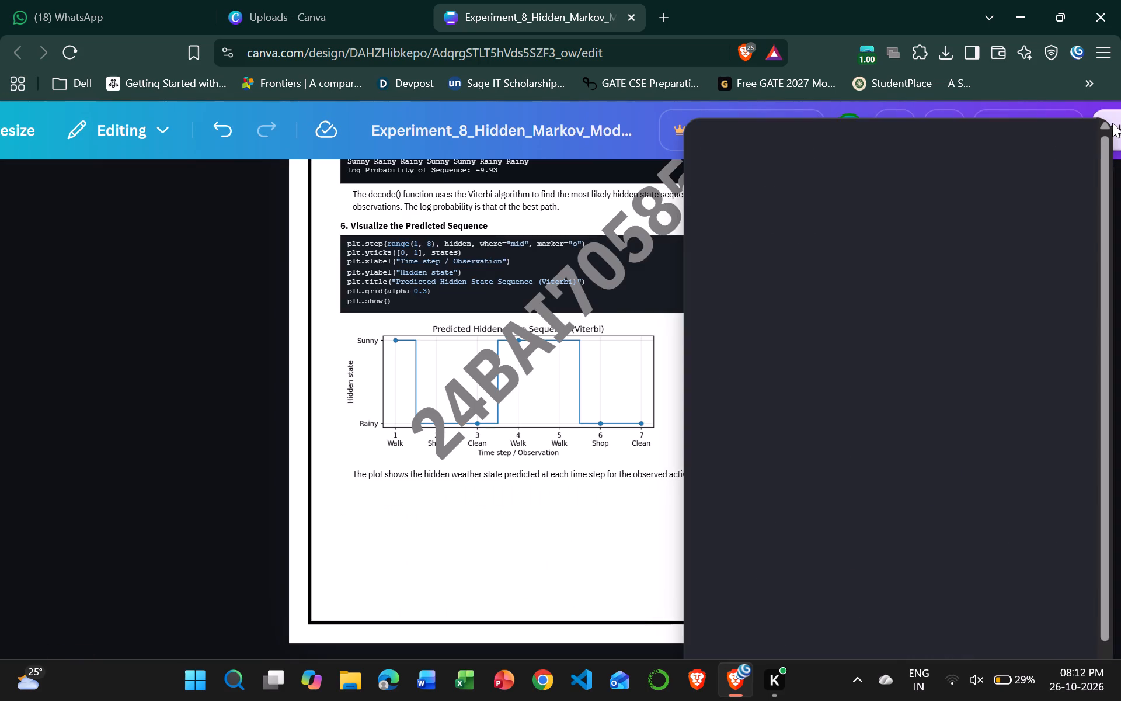
left_click(729, 574)
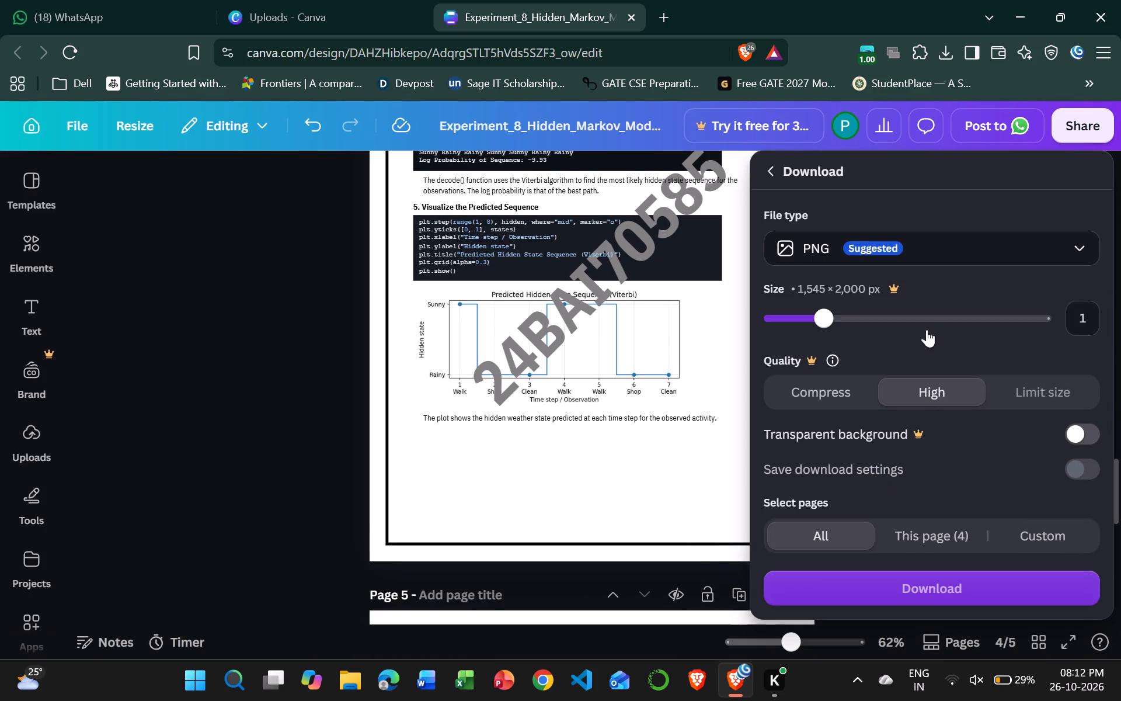
left_click(896, 257)
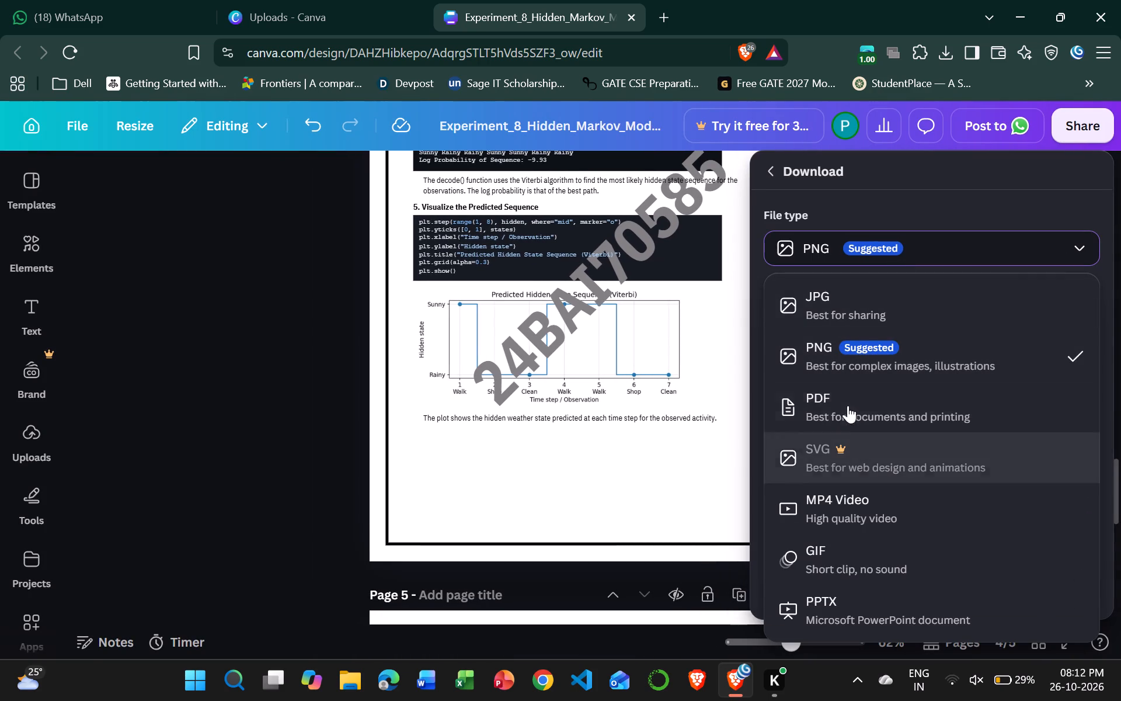
left_click(851, 395)
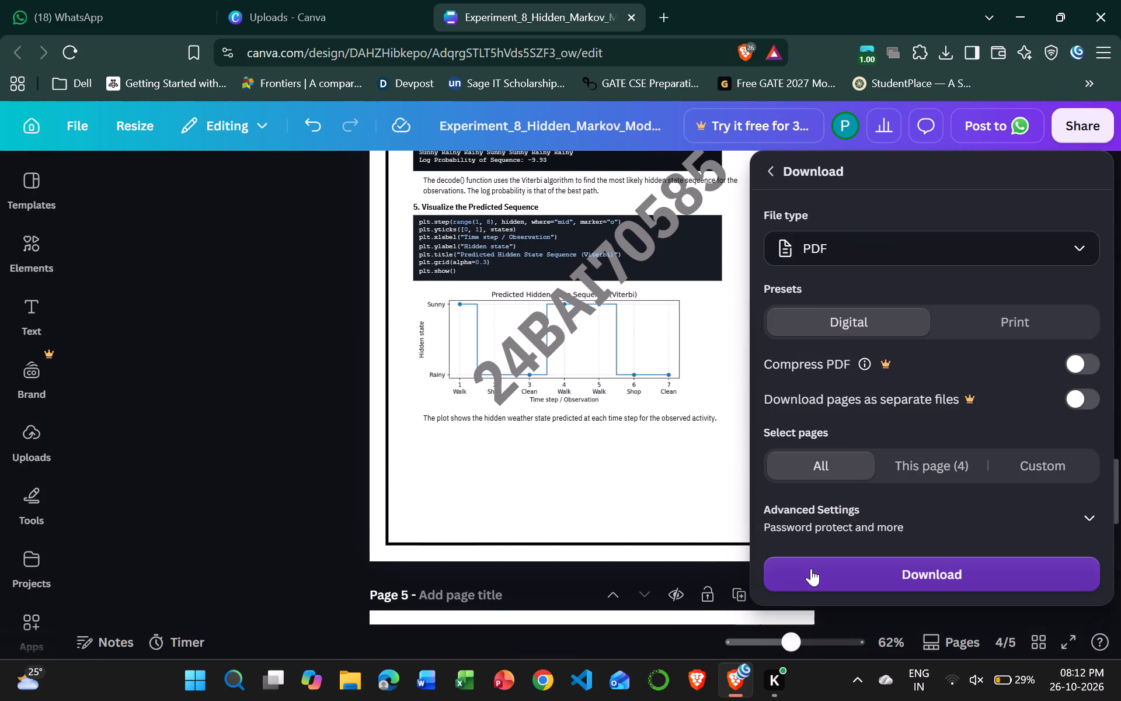
left_click_drag(811, 568, 811, 569)
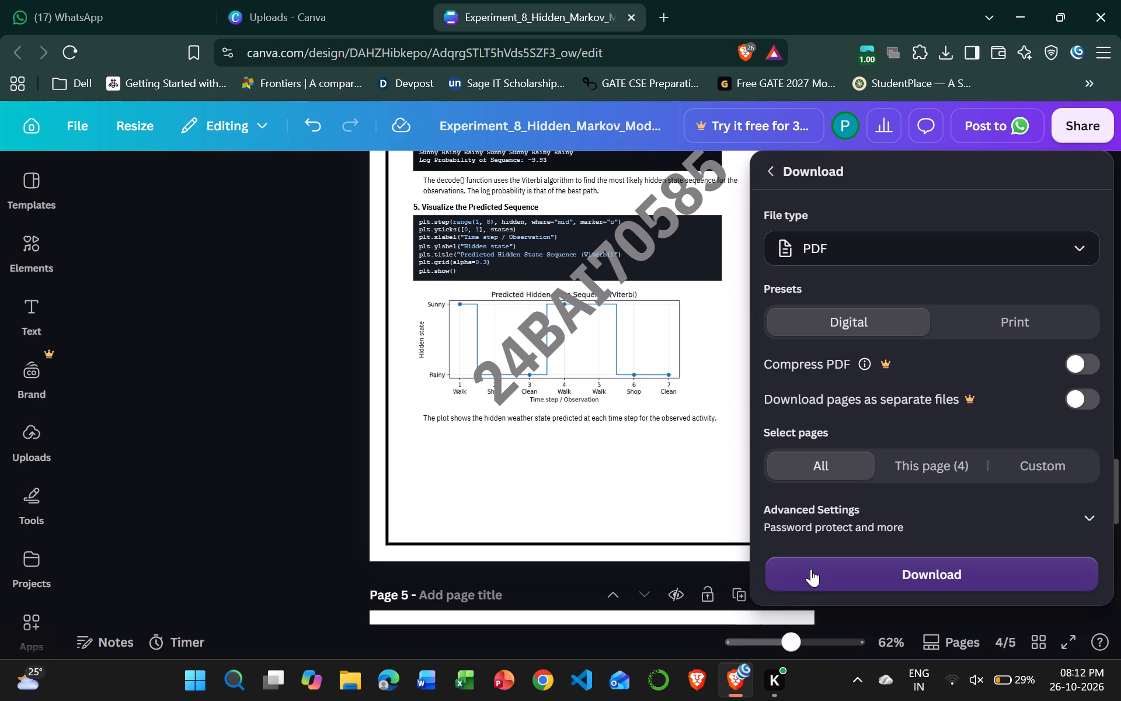
Export the Experiment 8 design and save the PDF in the Downloads folder as 585(8).
left_click_drag(811, 569, 838, 568)
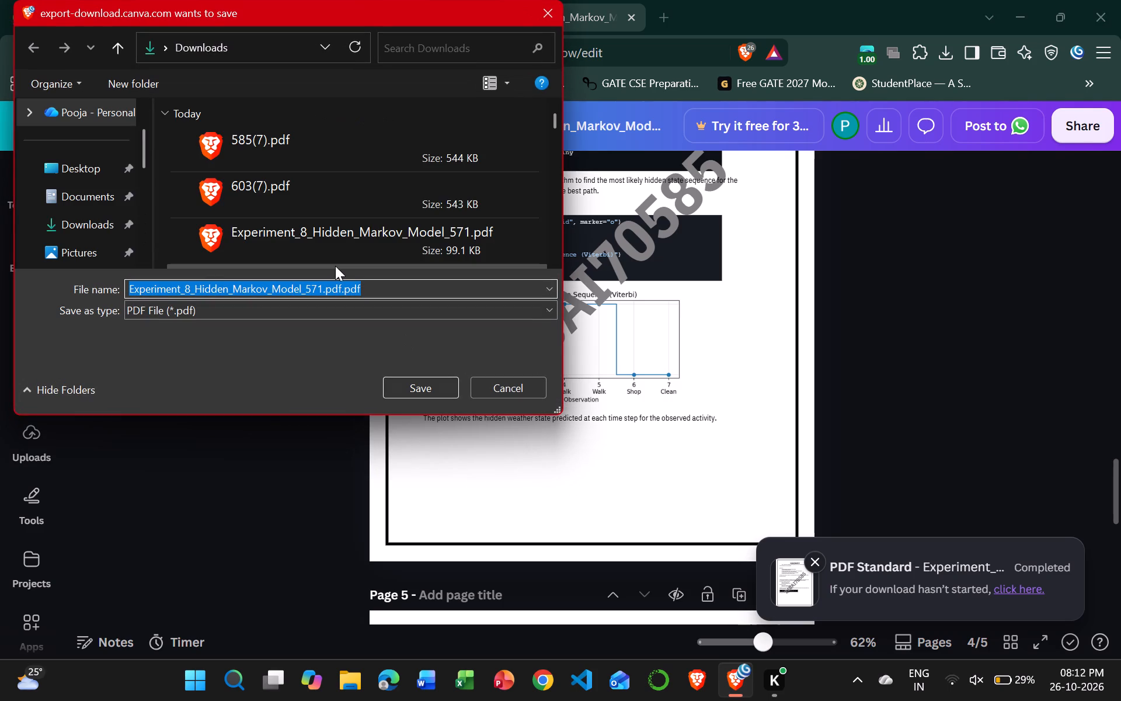
double_click(87, 223)
triple_click(302, 284)
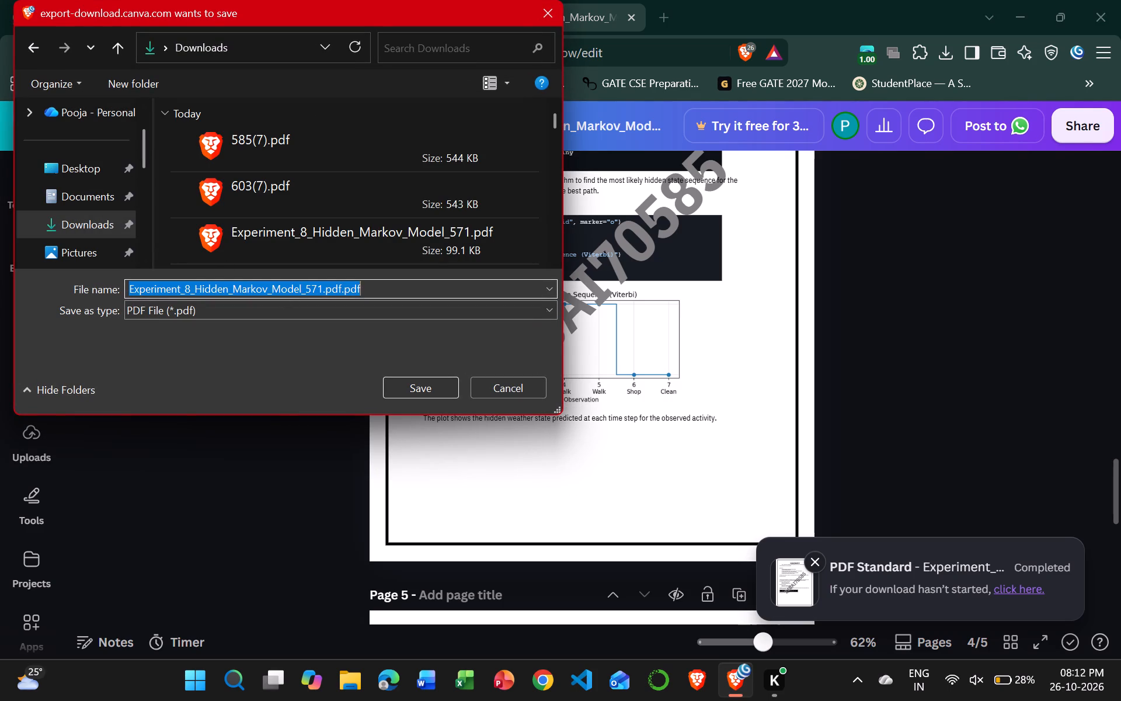
key("ctrl+a")
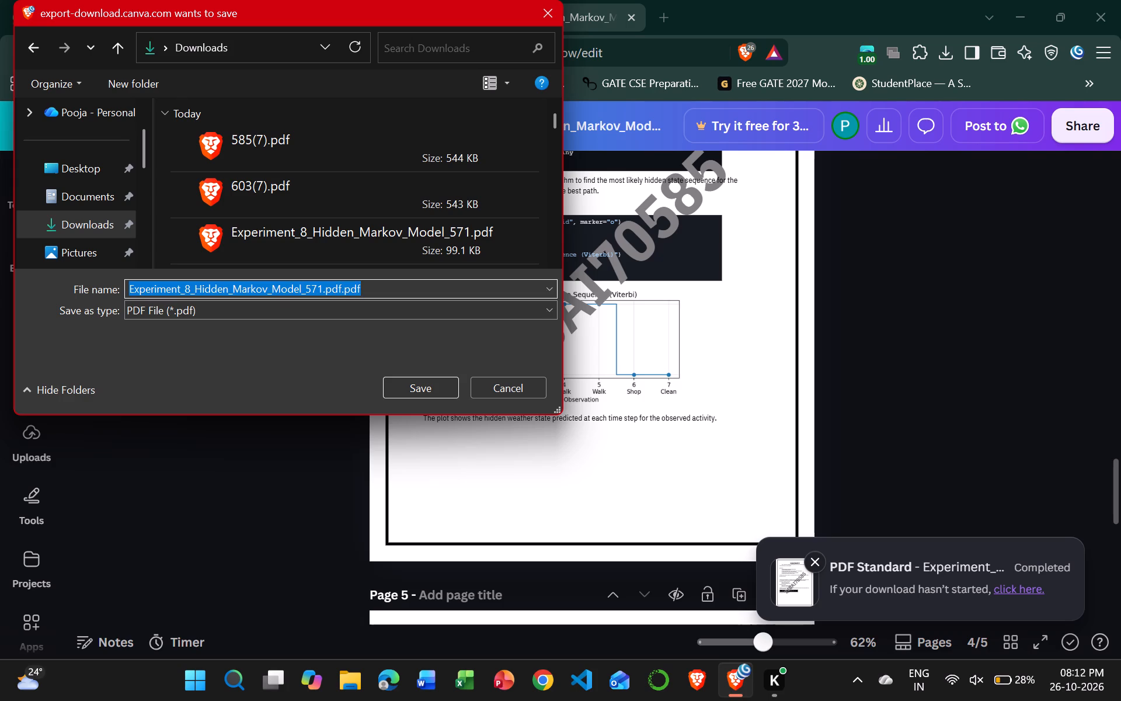
key("BackSpace")
type("585")
type("(7")
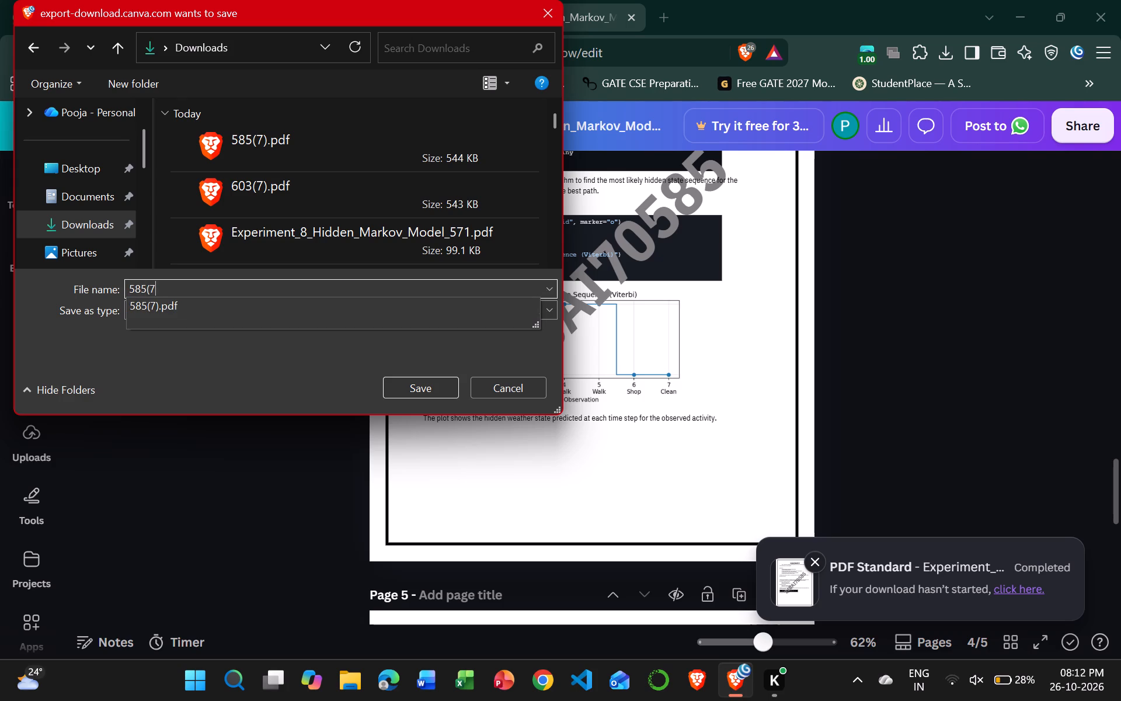
key("BackSpace")
type("8)")
key("Return")
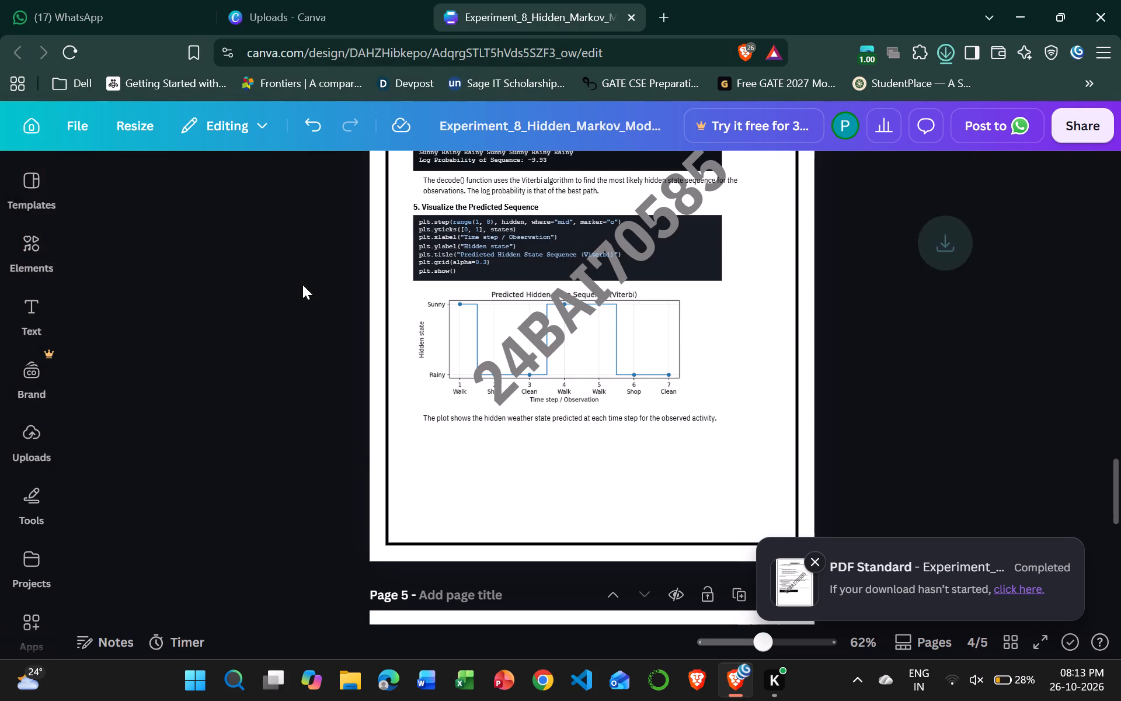
Change the ending of the page 1 watermark from 585 to 603.
scroll(576, 269, "up", 20)
scroll(576, 269, "up", 2)
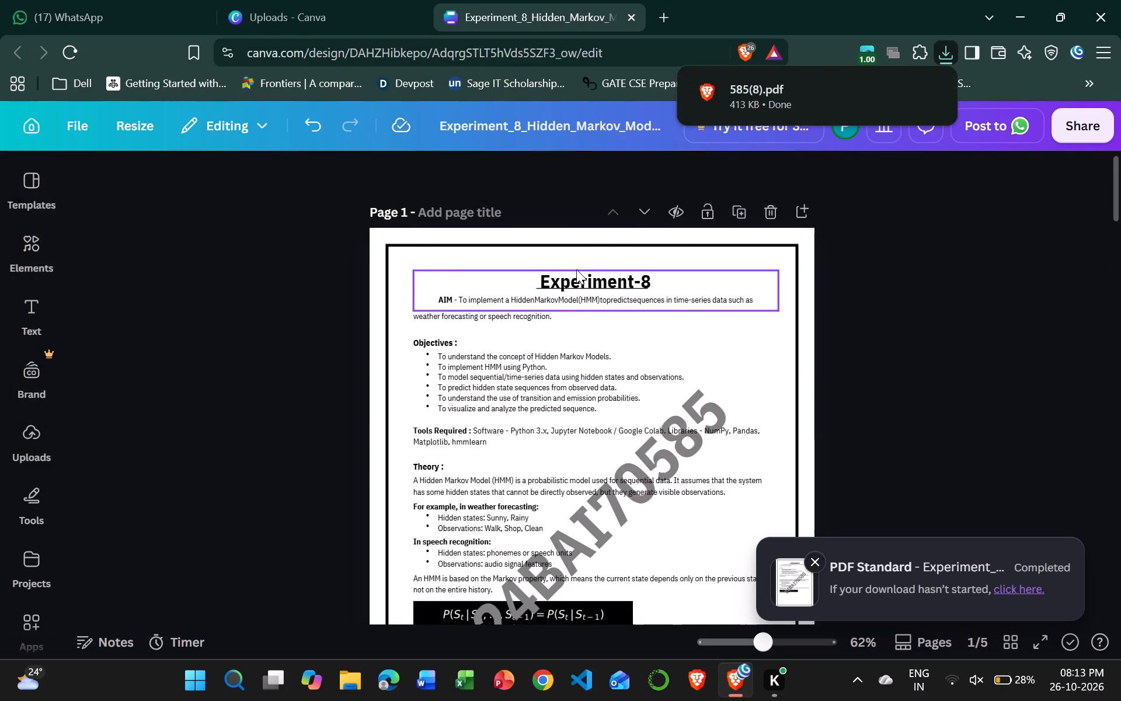
scroll(576, 269, "down", 1)
double_click(676, 241)
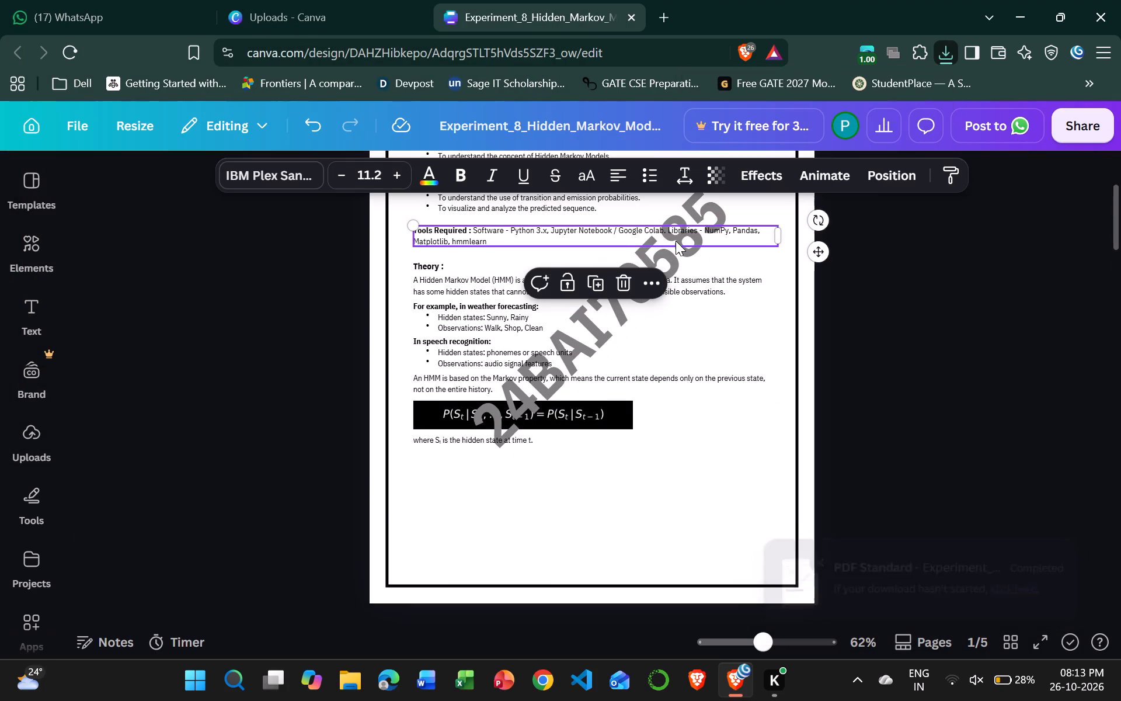
triple_click(671, 261)
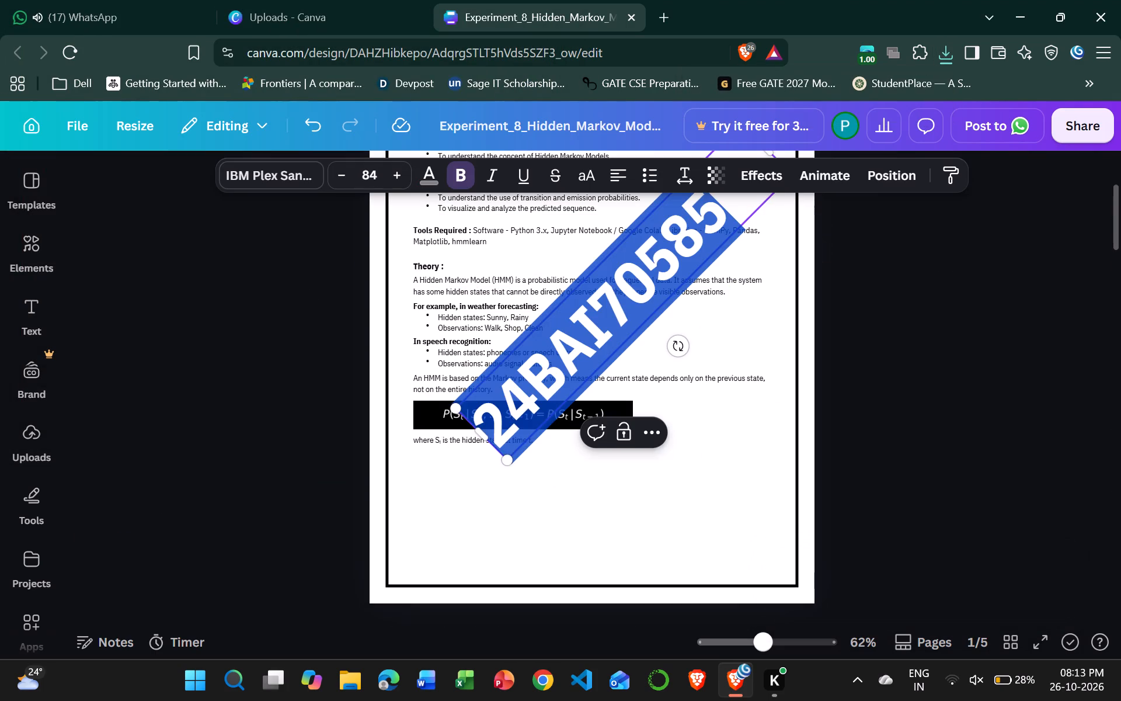
left_click(739, 206)
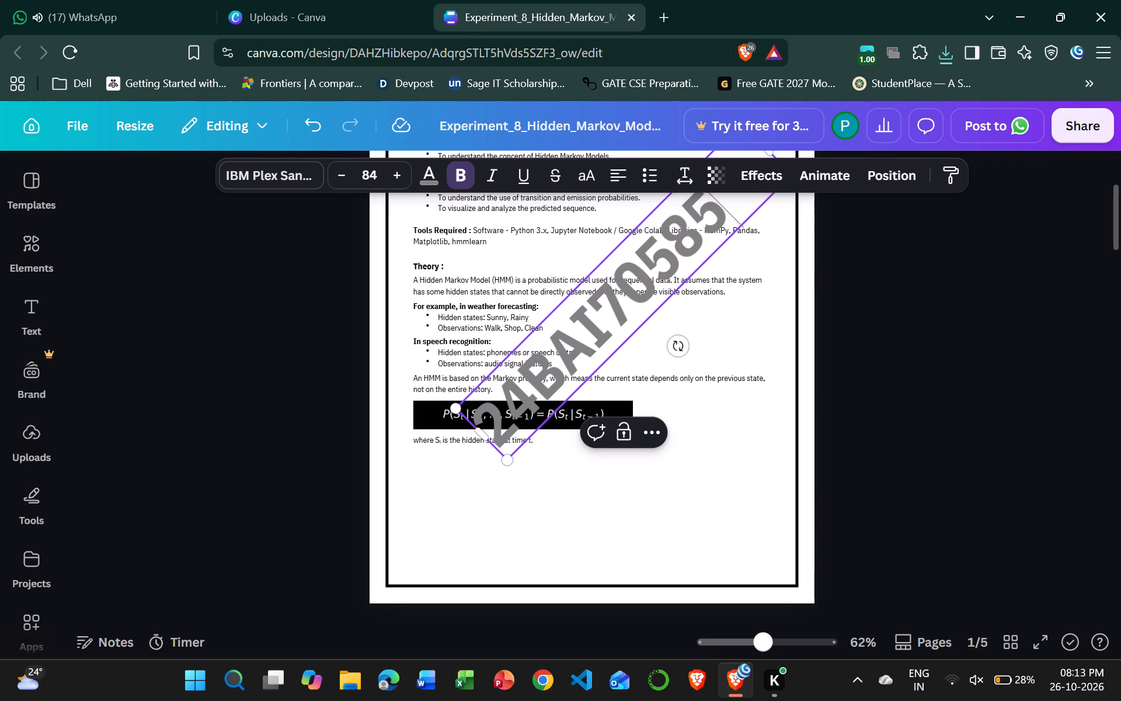
key("BackSpace")
key("BackSpace")
key("BackSpace")
left_click(845, 196)
key("6")
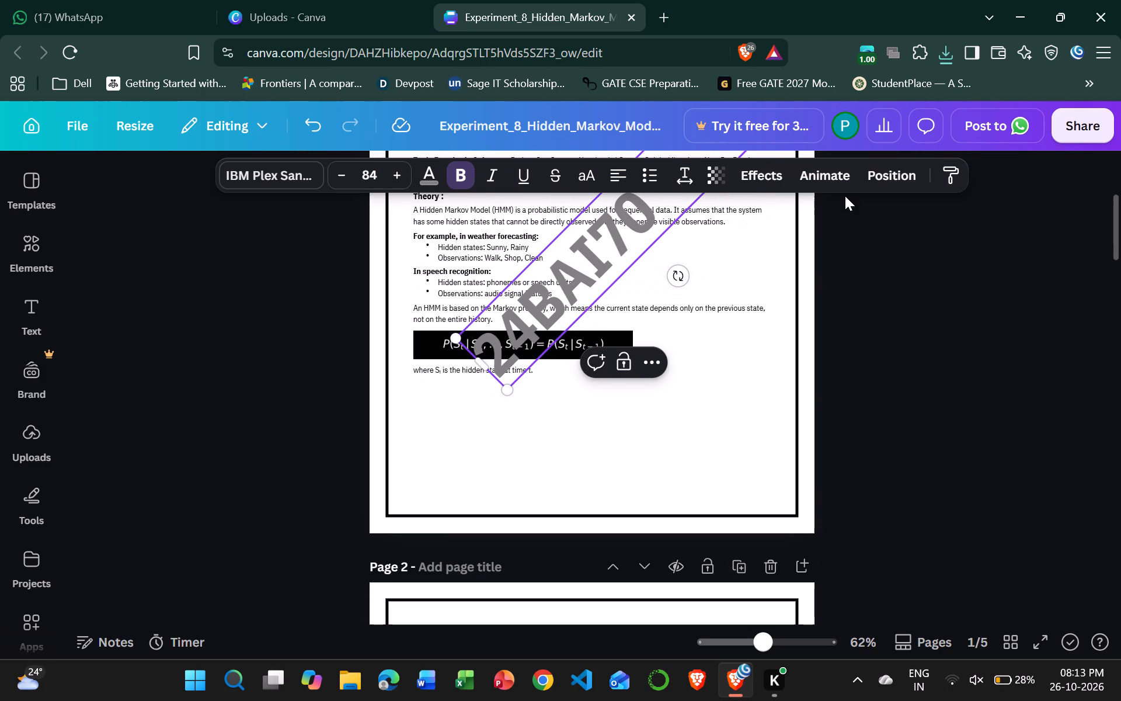
type("03")
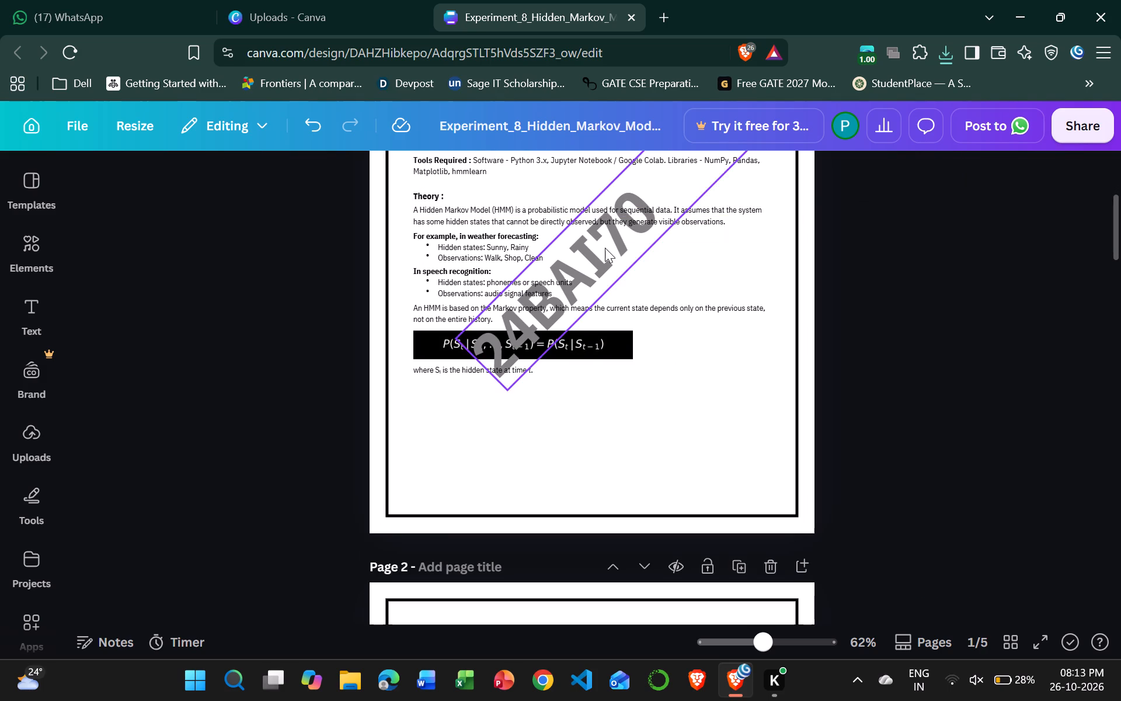
triple_click(605, 248)
scroll(605, 248, "up", 1)
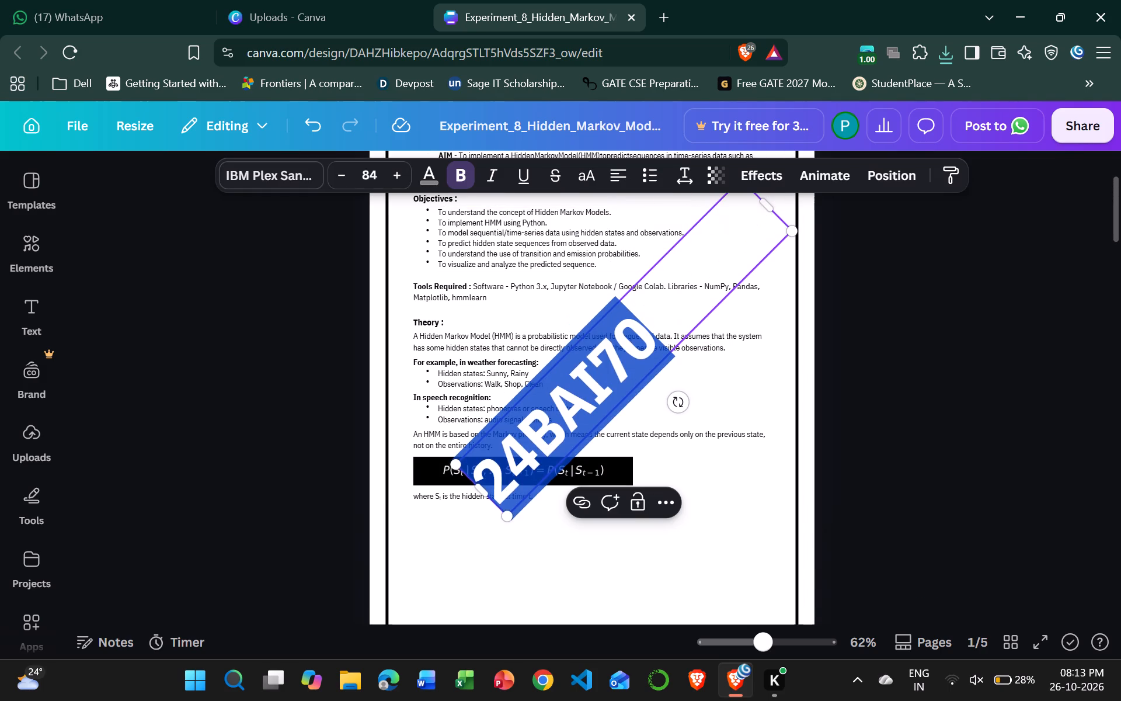
left_click(686, 307)
type("603")
Change the last three digits of the page 2 watermark to 603.
scroll(686, 307, "down", 6)
scroll(691, 289, "up", 1)
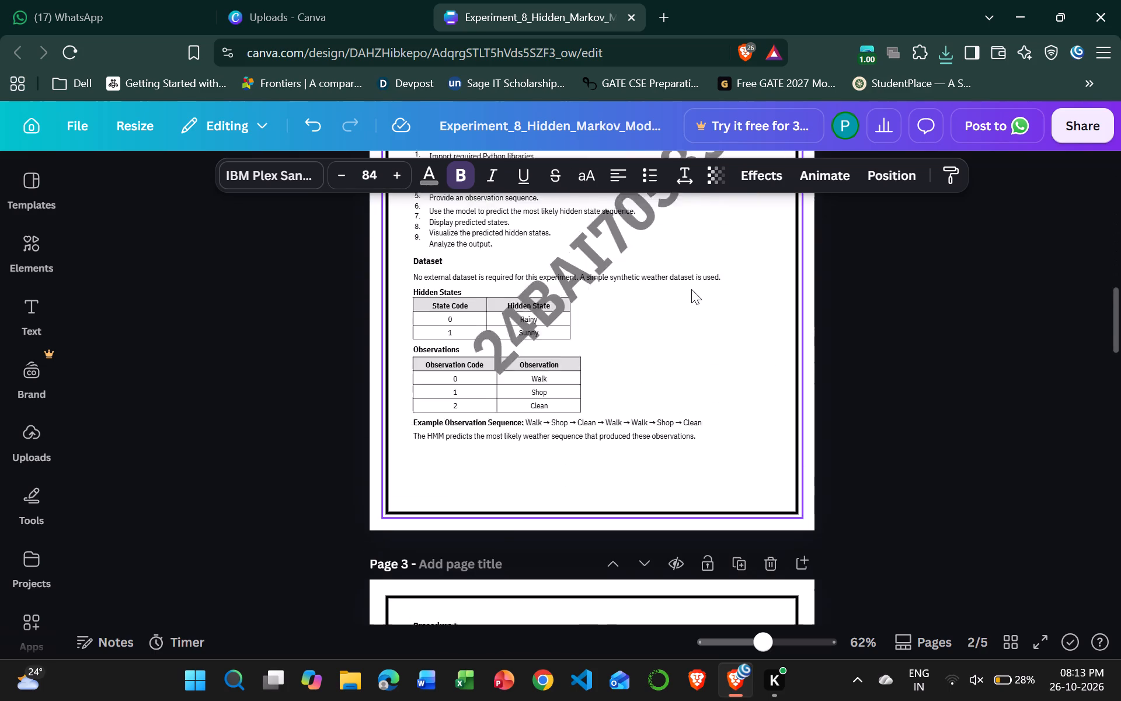
scroll(691, 289, "up", 2)
triple_click(687, 293)
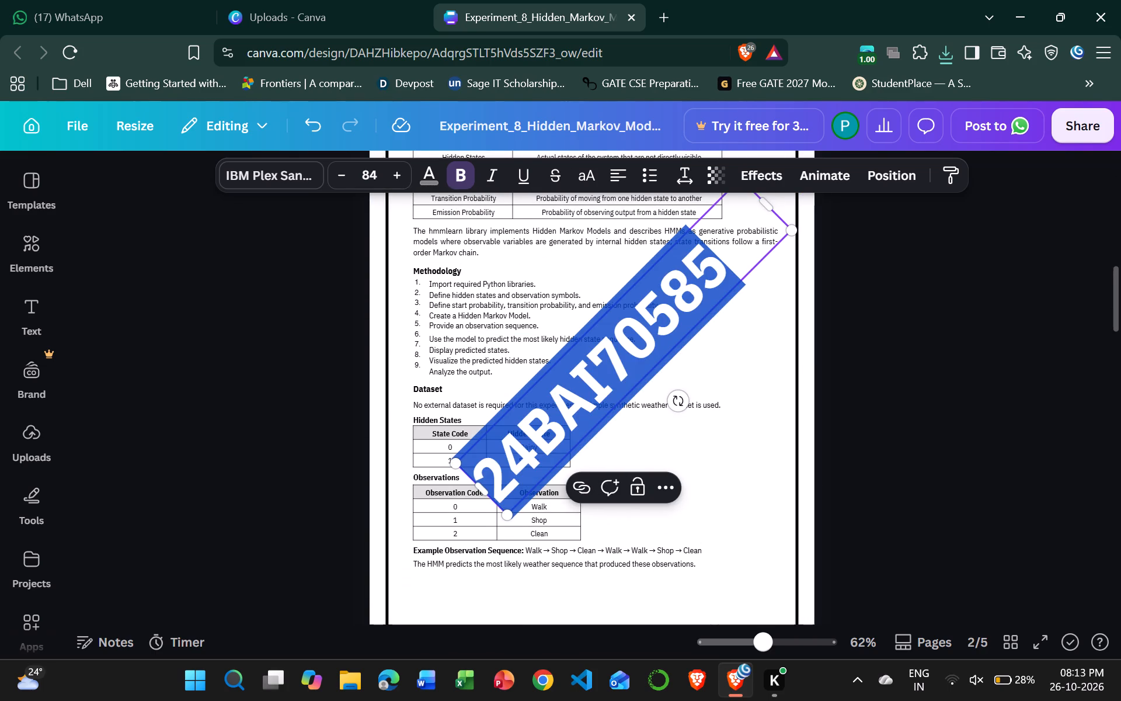
left_click(730, 247)
key("BackSpace")
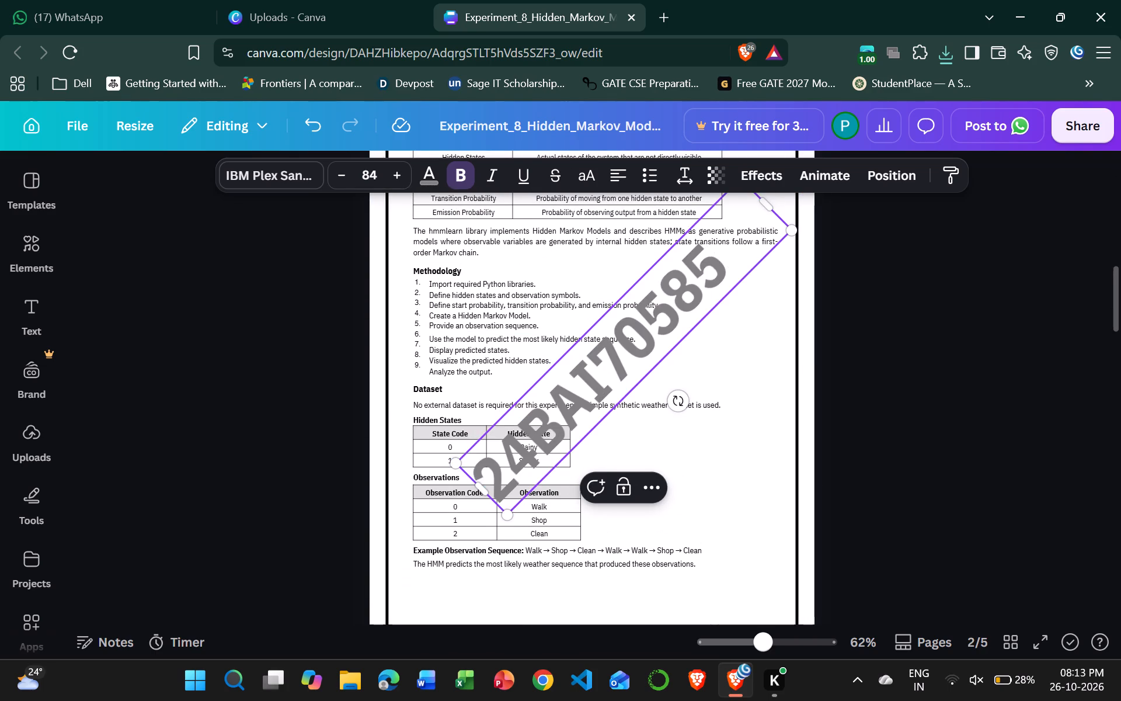
key("BackSpace")
key("BackSpace")
type("603")
Change the last three digits of the page 3 watermark to 603.
scroll(730, 247, "down", 5)
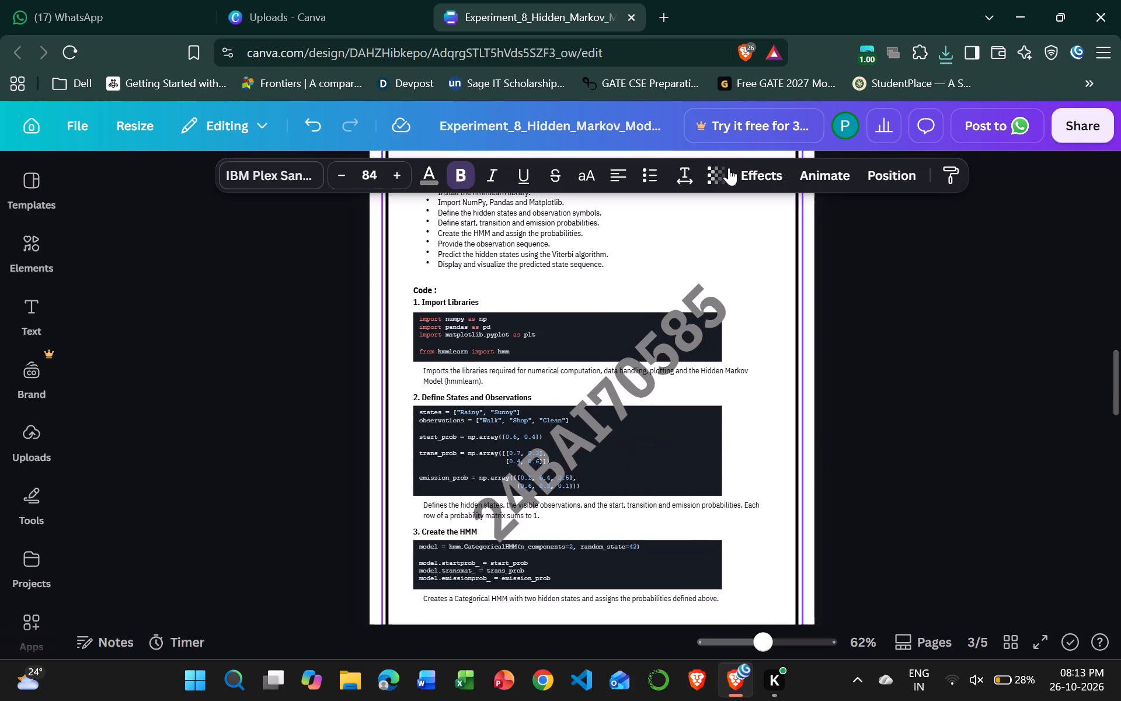
triple_click(699, 304)
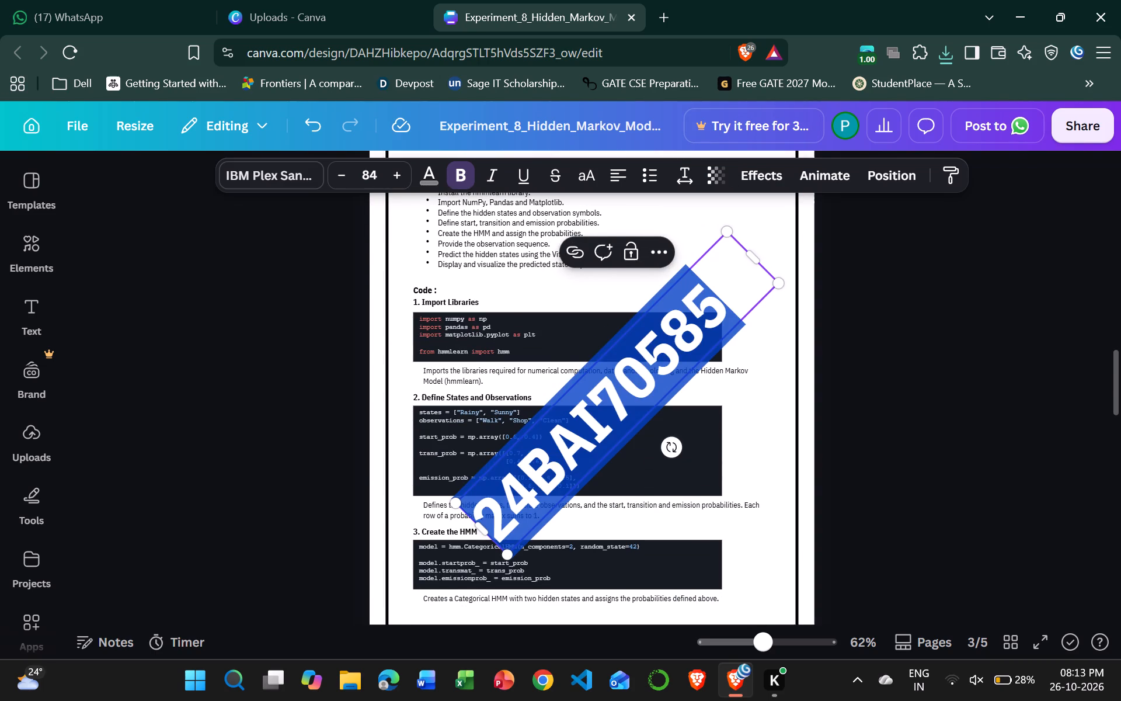
left_click(741, 275)
key("BackSpace")
key("BackSpace")
key("BackSpace")
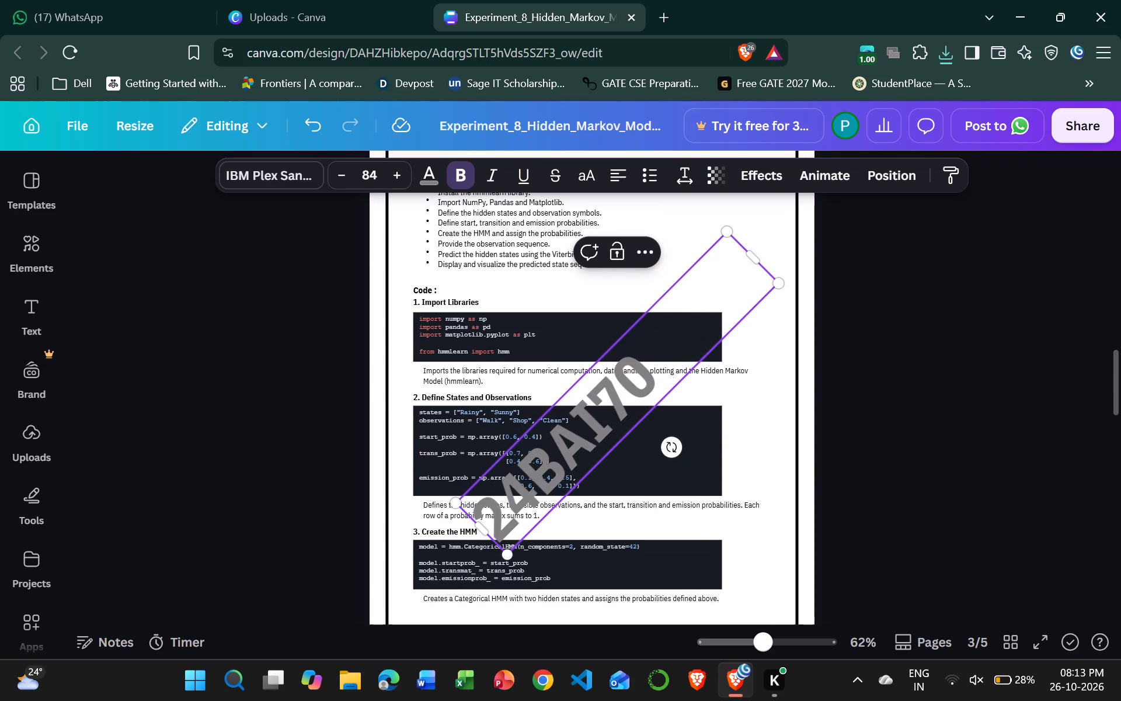
type("603")
Change the last three digits of the page 4 watermark to 603.
scroll(741, 275, "down", 4)
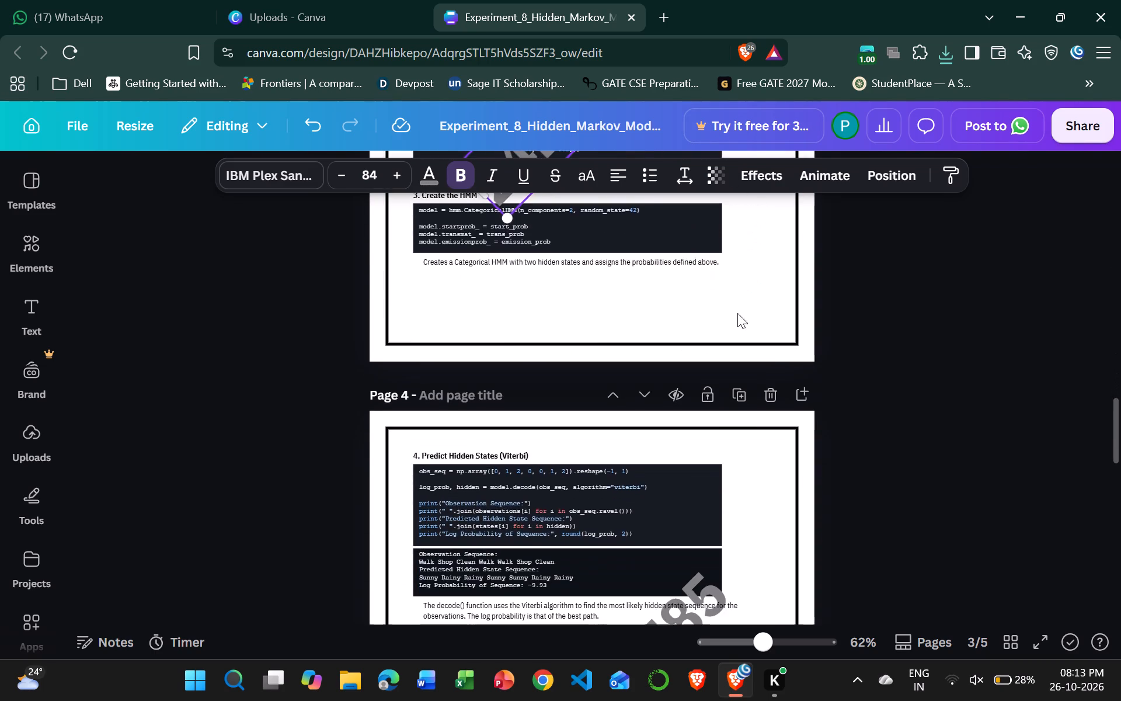
scroll(710, 446, "down", 3)
left_click(698, 390)
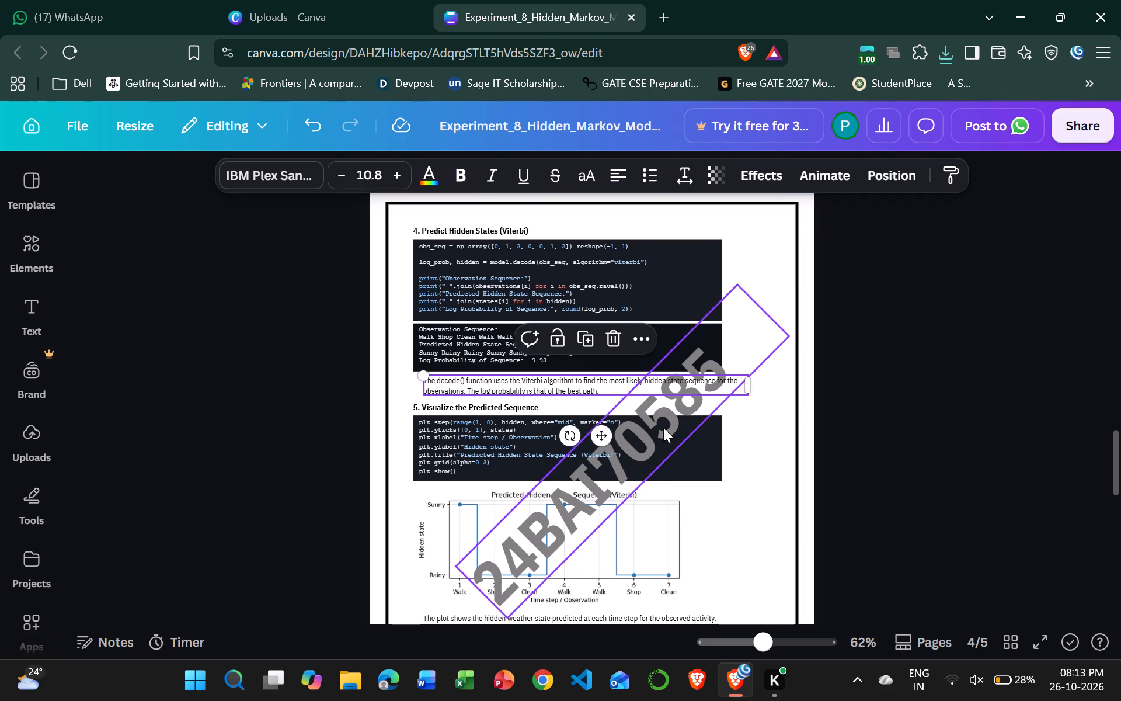
double_click(663, 428)
left_click(753, 341)
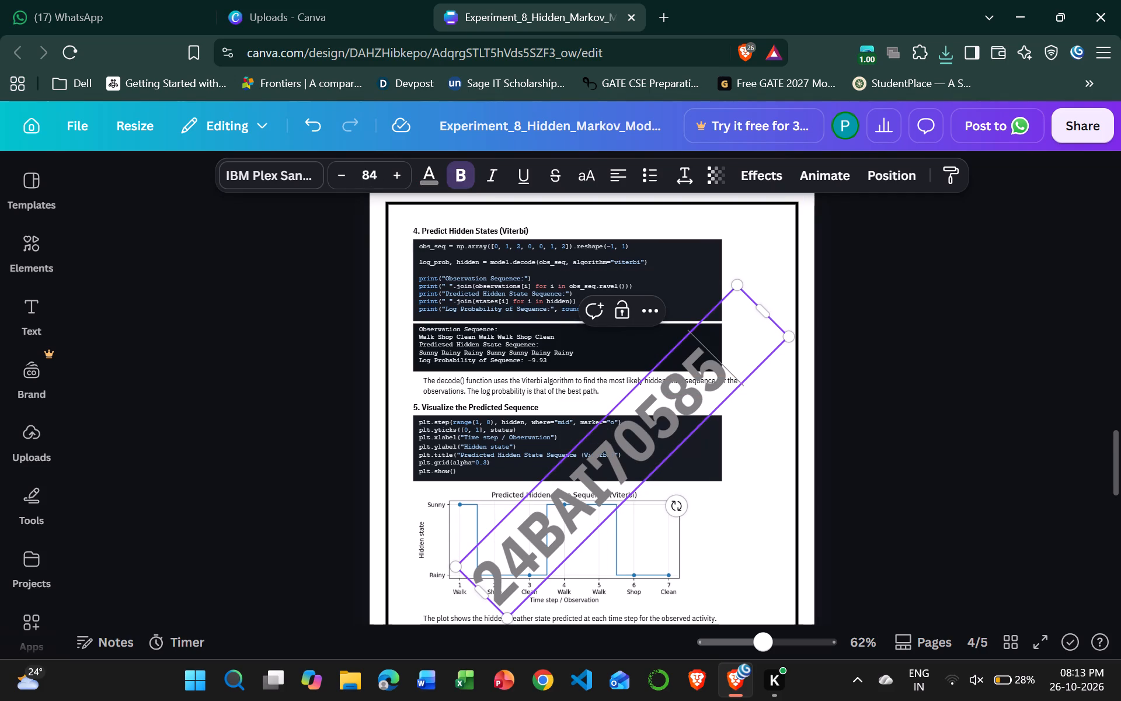
key("BackSpace")
key("BackSpace")
key("BackSpace")
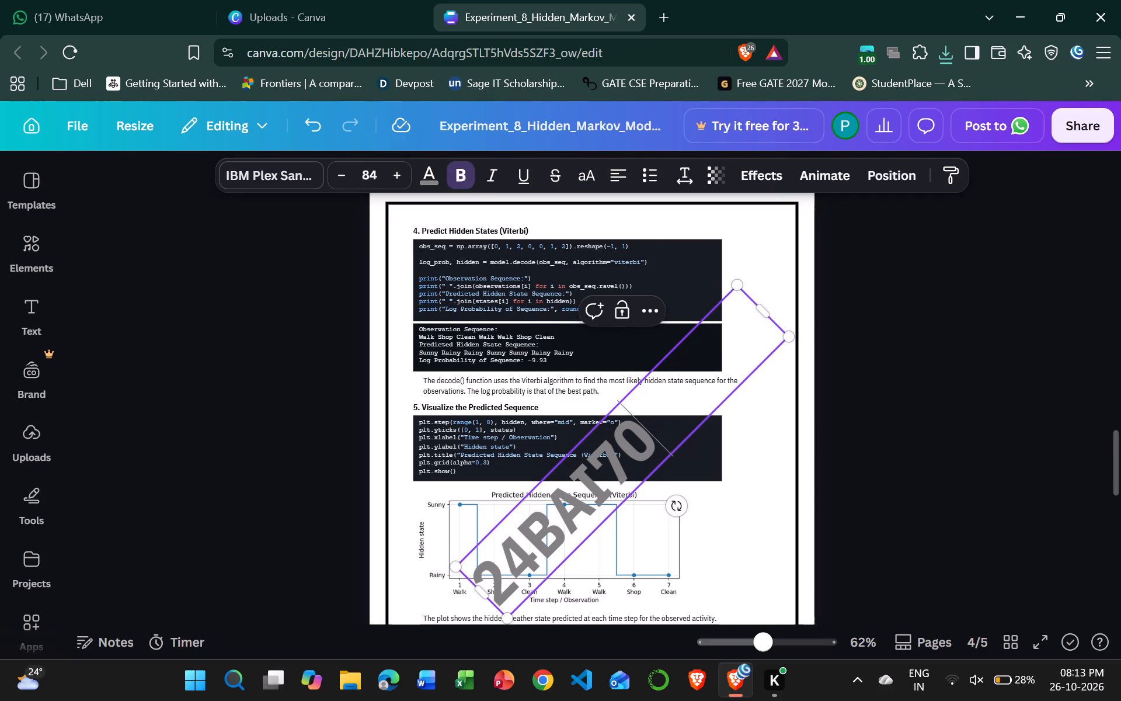
type("60")
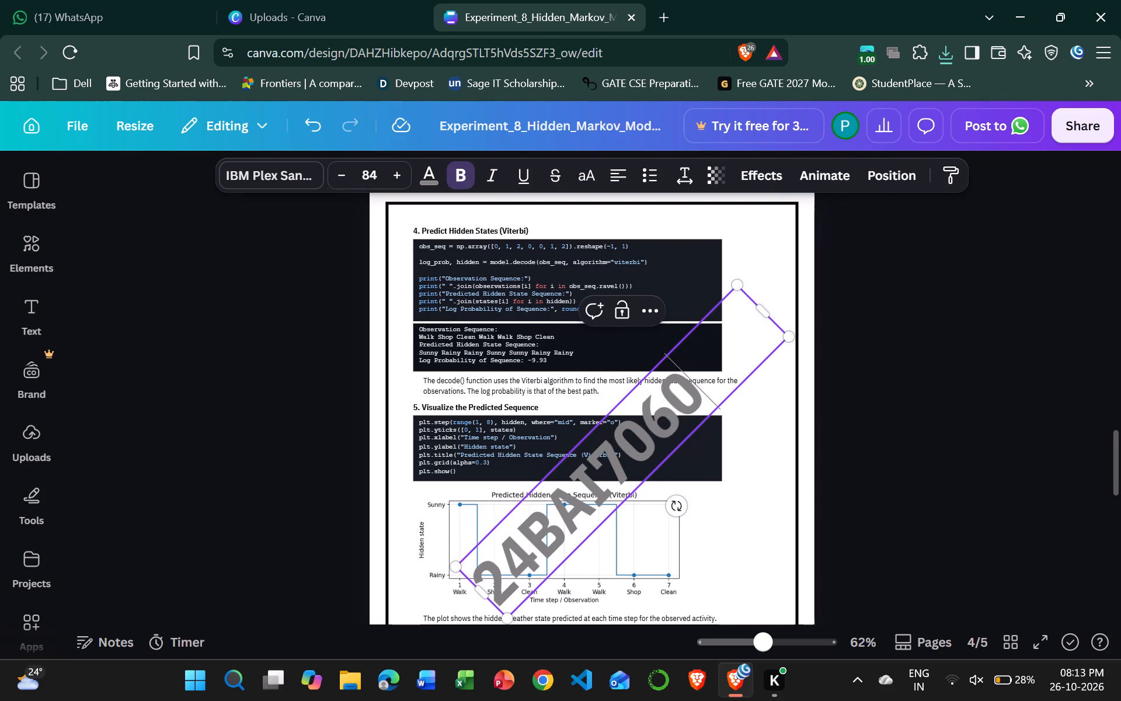
key("3")
Change the last three digits of the page 5 watermark to 603.
scroll(753, 341, "down", 7)
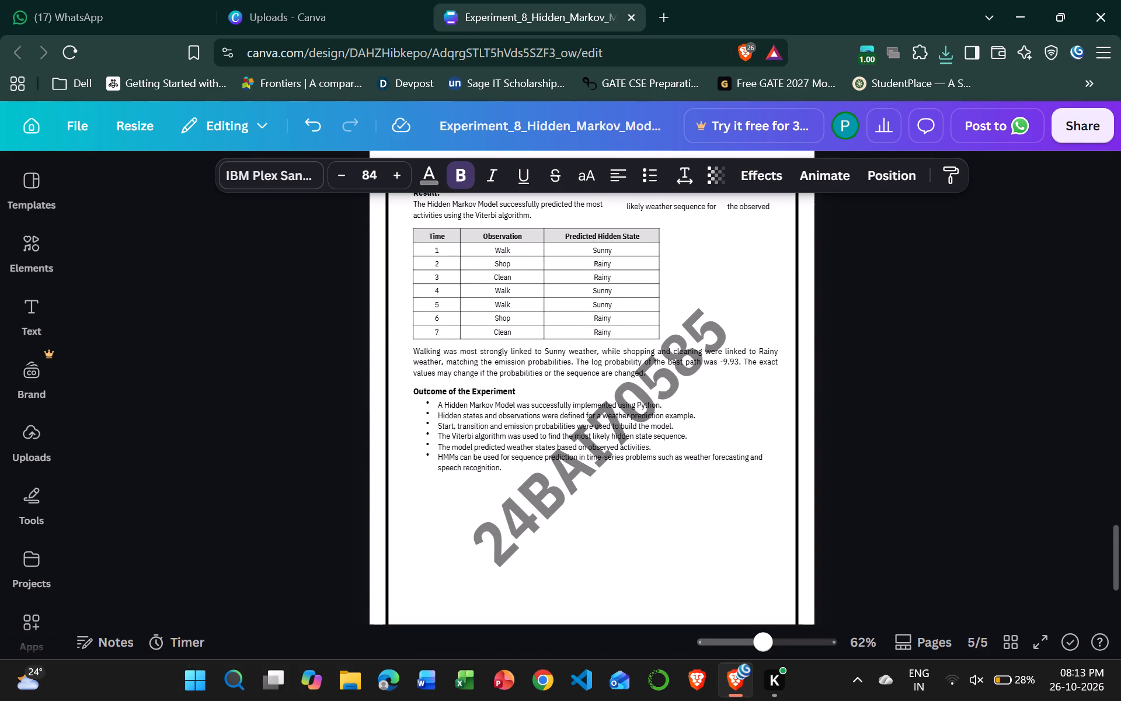
double_click(689, 321)
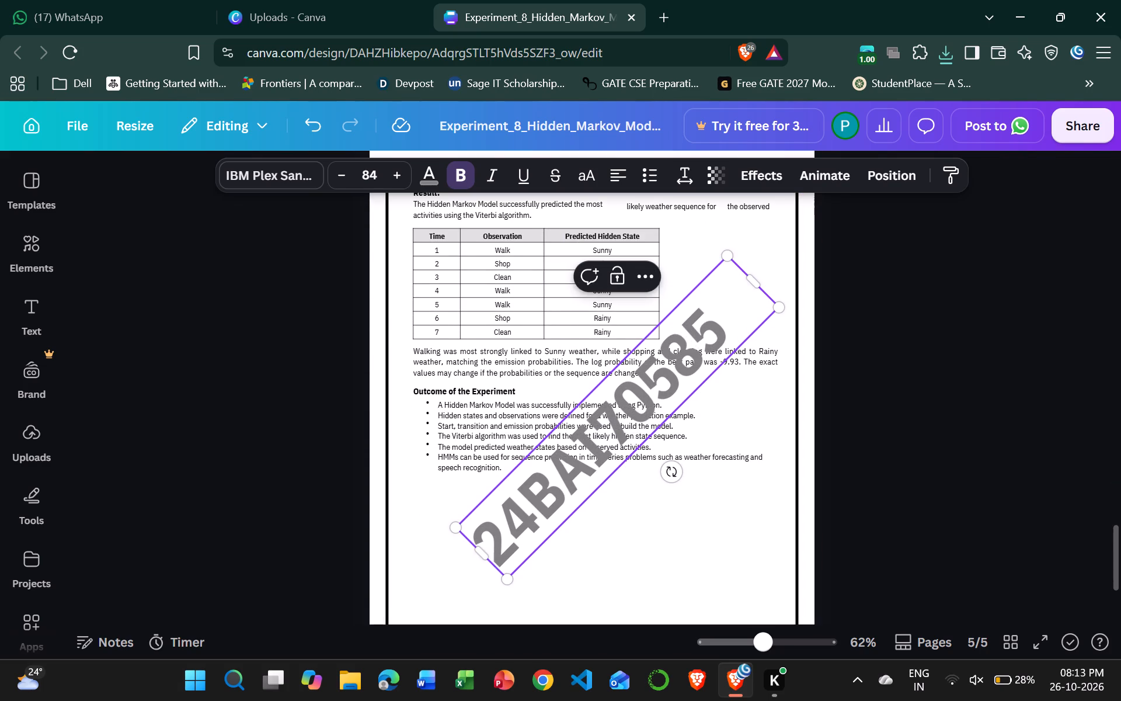
left_click(715, 302)
key("BackSpace")
key("BackSpace")
key("BackSpace")
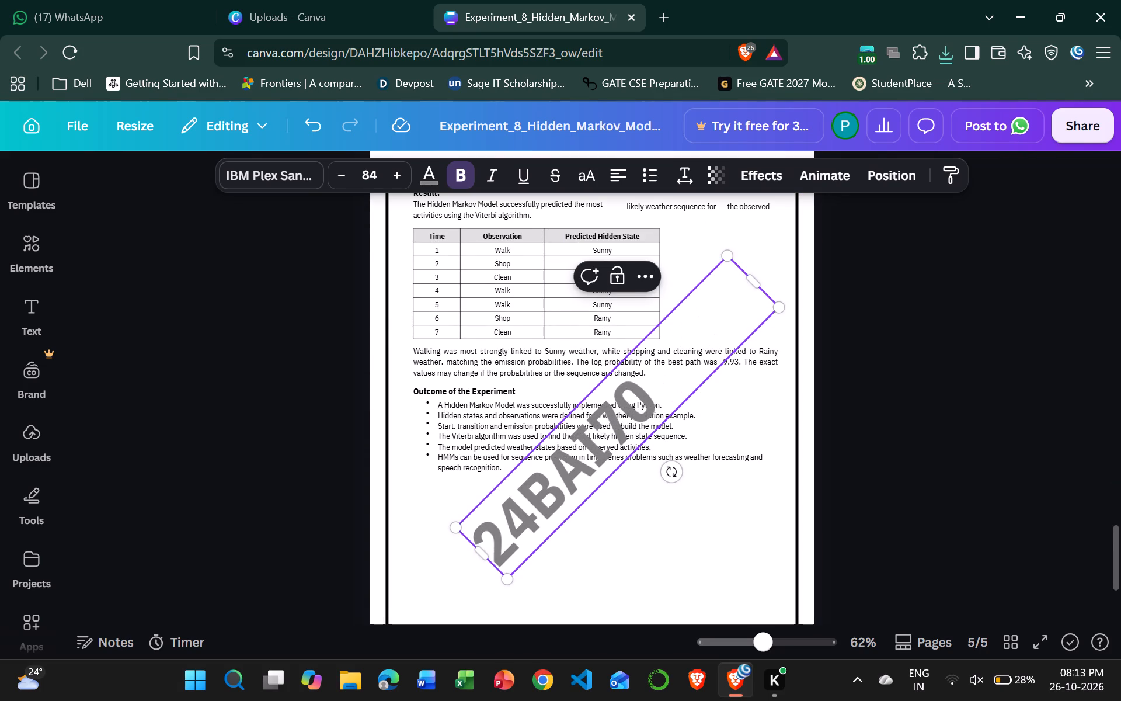
type("603")
Check the edited pages back to page 1 and download the Experiment 8 design as a standard PDF.
scroll(715, 302, "down", 7)
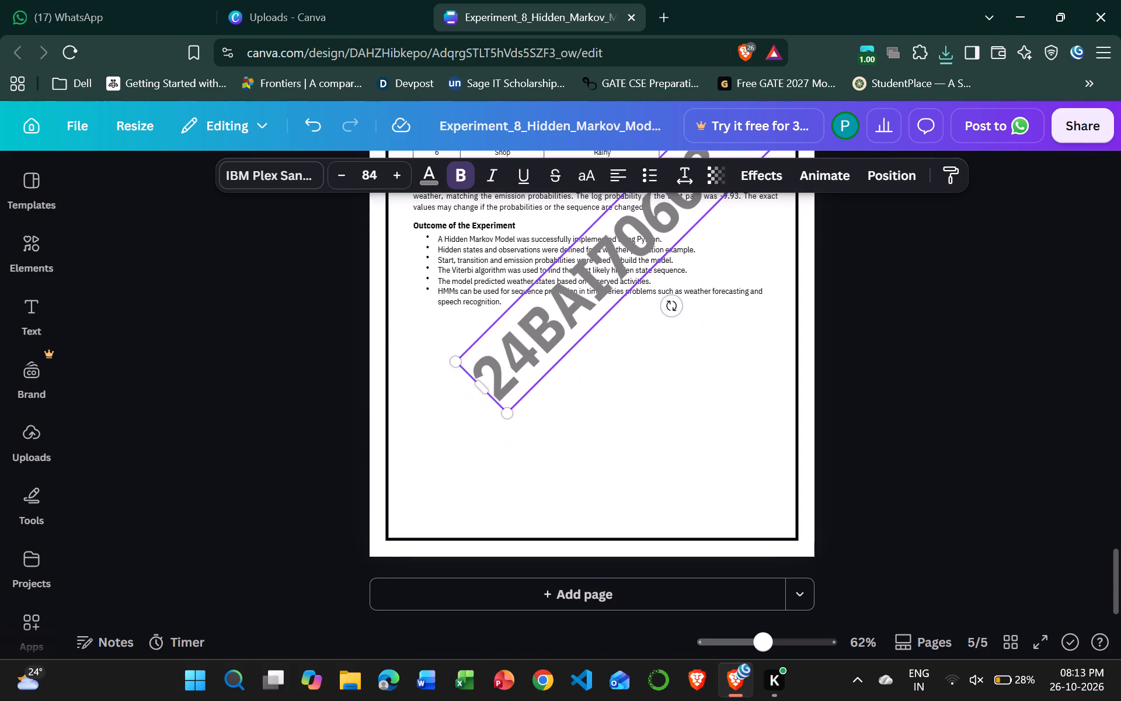
scroll(715, 408, "up", 7)
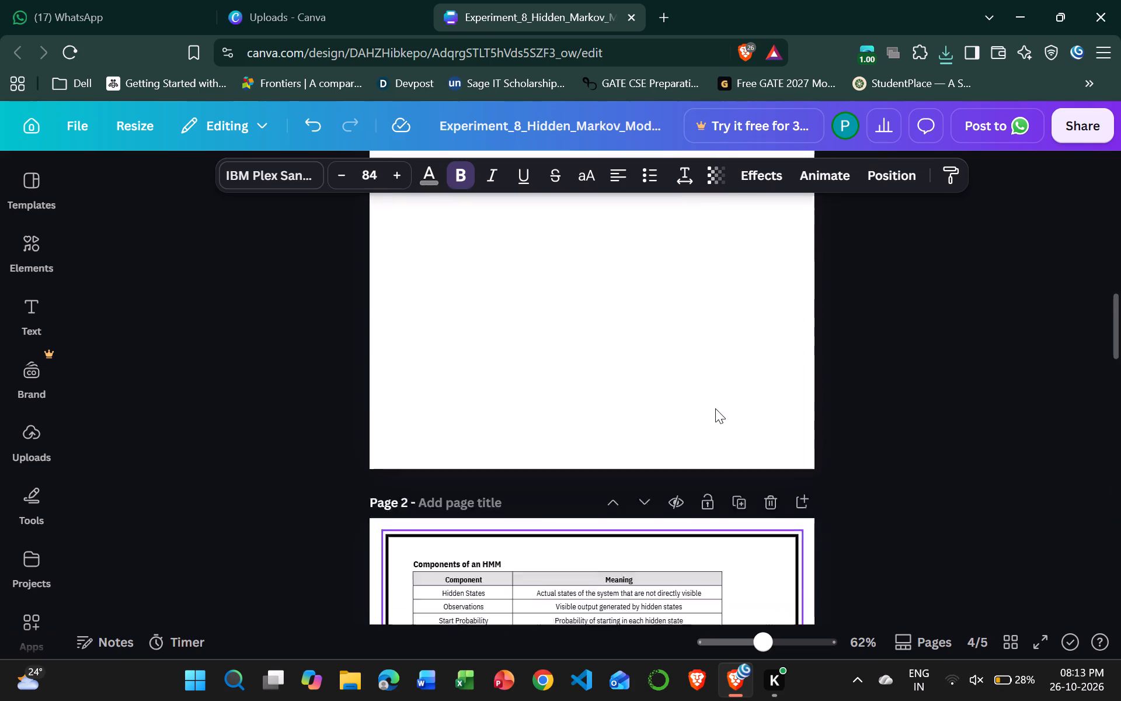
scroll(715, 408, "up", 7)
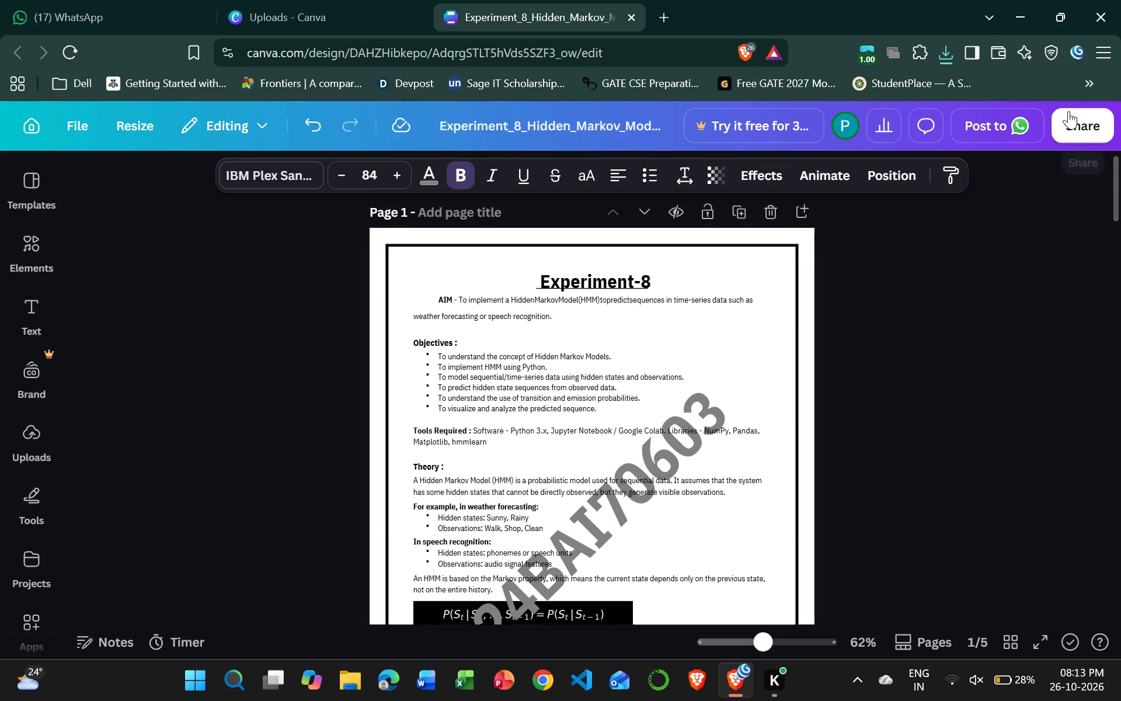
left_click(1068, 111)
left_click(801, 522)
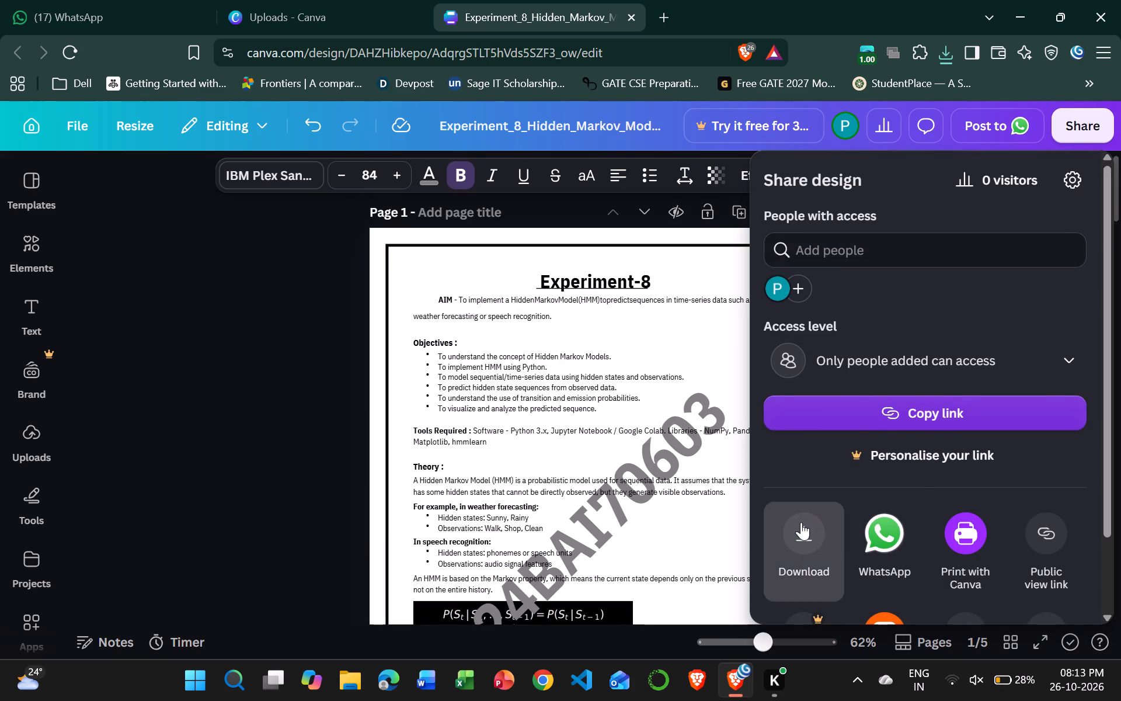
double_click(837, 560)
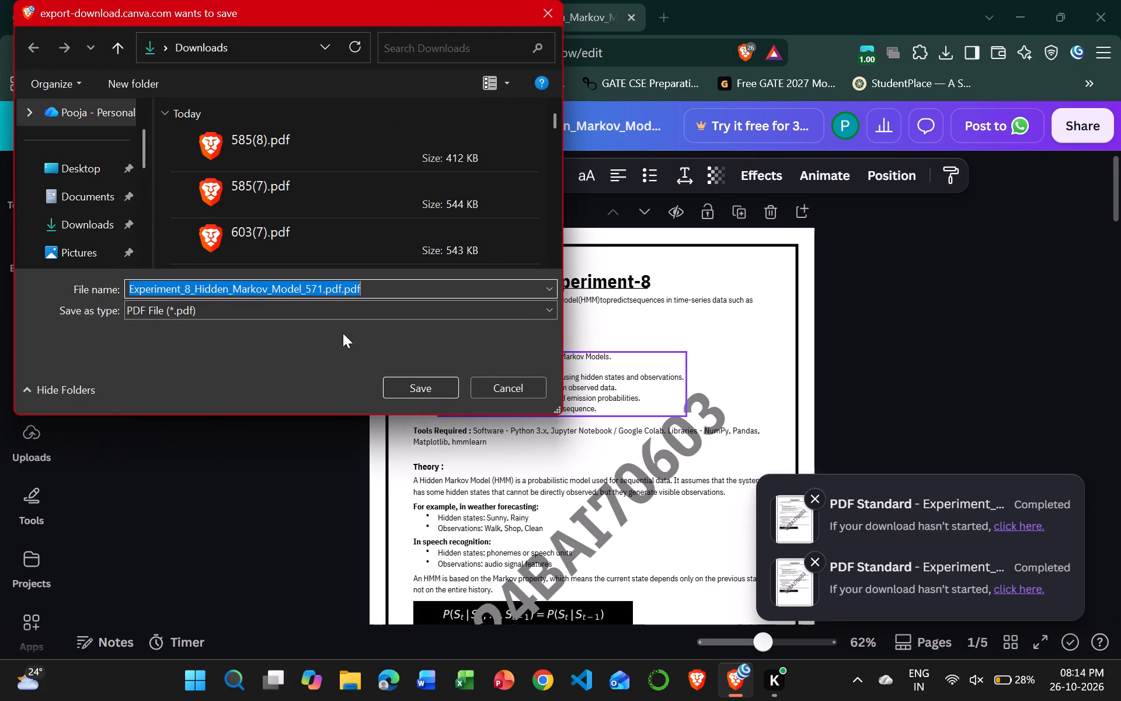
Choose the Downloads folder and replace the exported PDF's default file name with one starting with 603.
double_click(116, 218)
triple_click(189, 284)
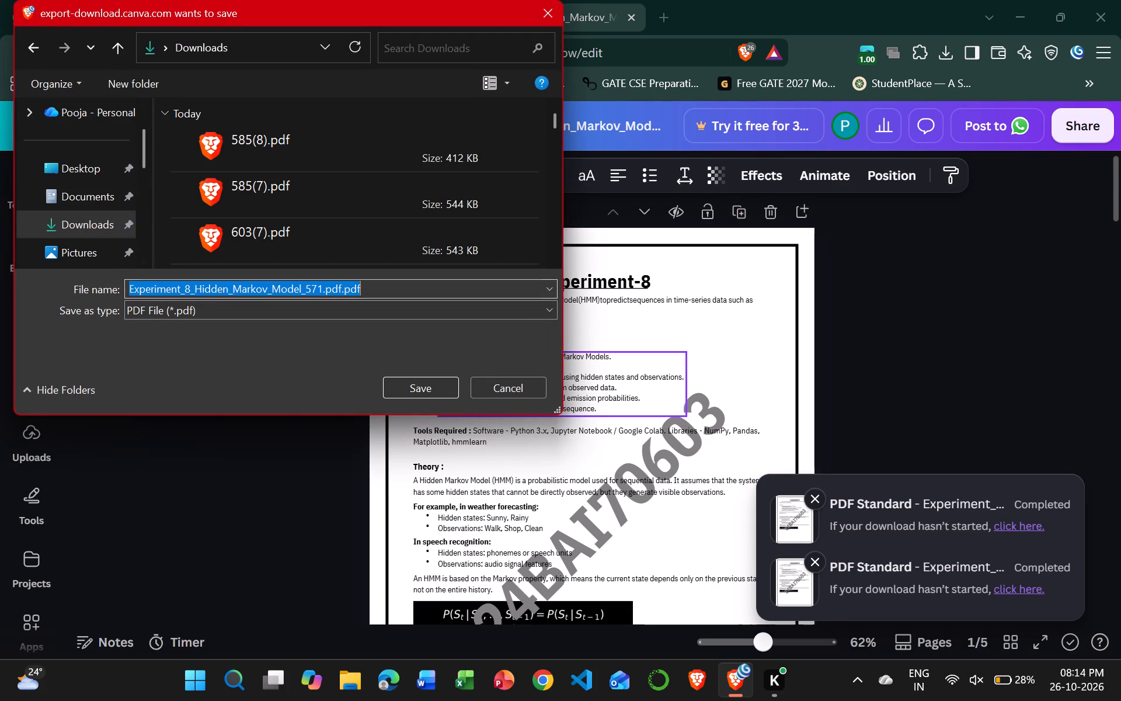
key("ctrl+a")
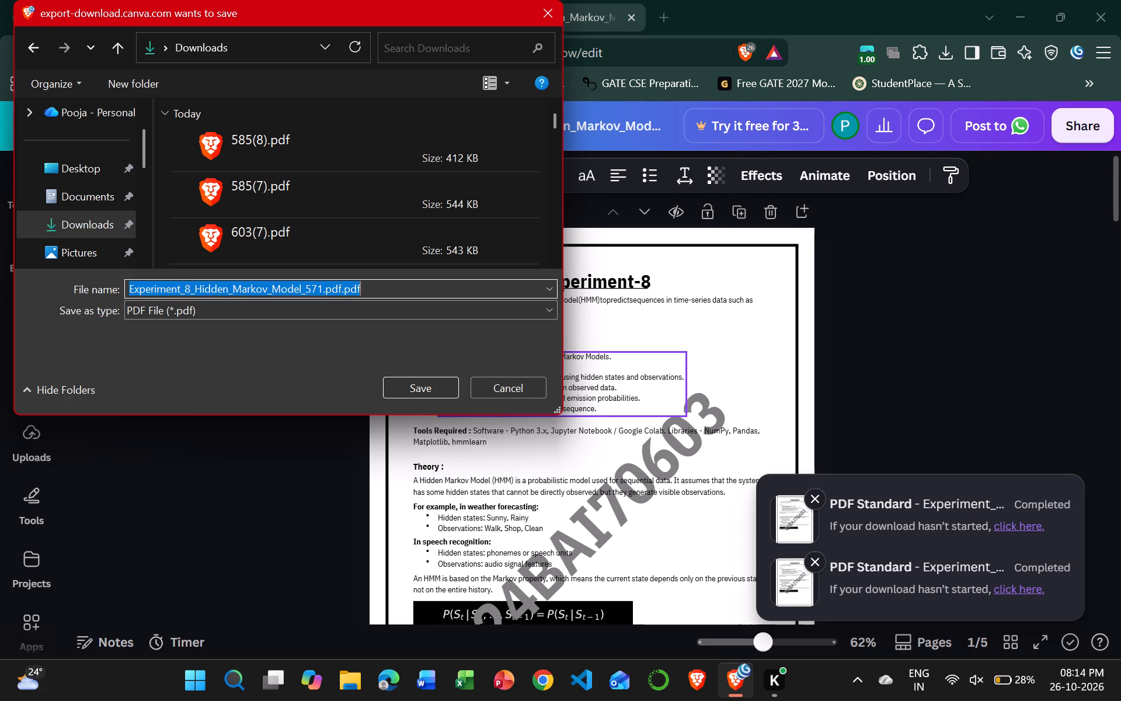
key("BackSpace")
left_click(189, 284)
key("6")
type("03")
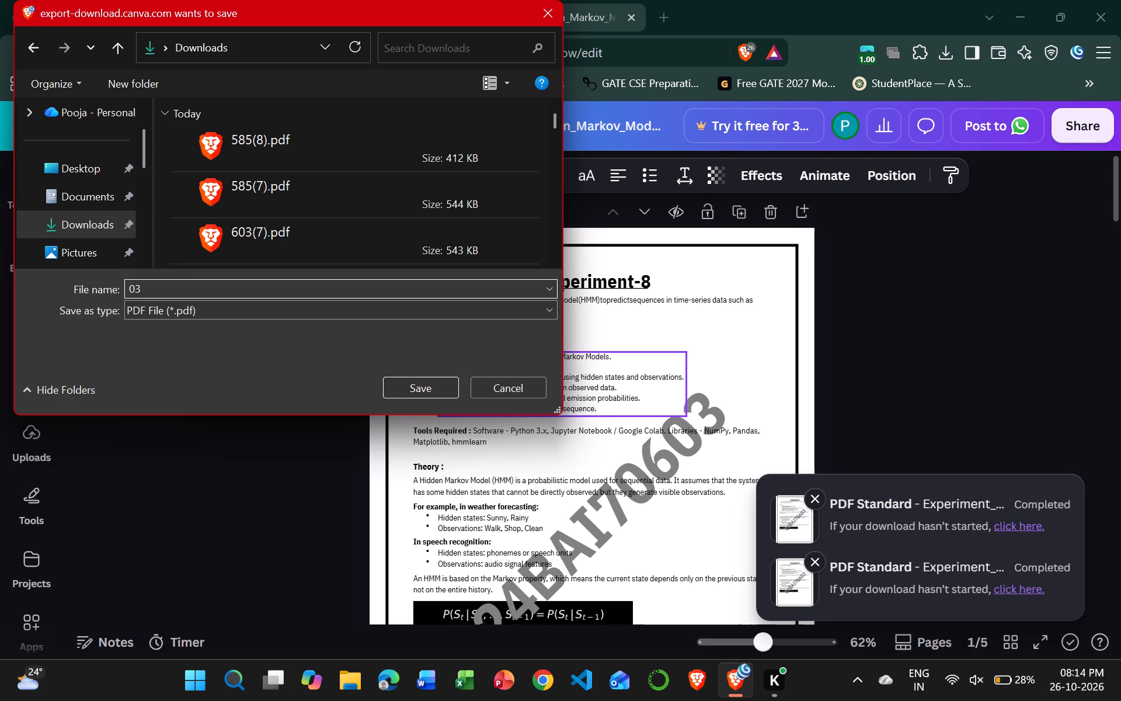
Correct the exported PDF's file name to 603(8) and save it in the Downloads folder.
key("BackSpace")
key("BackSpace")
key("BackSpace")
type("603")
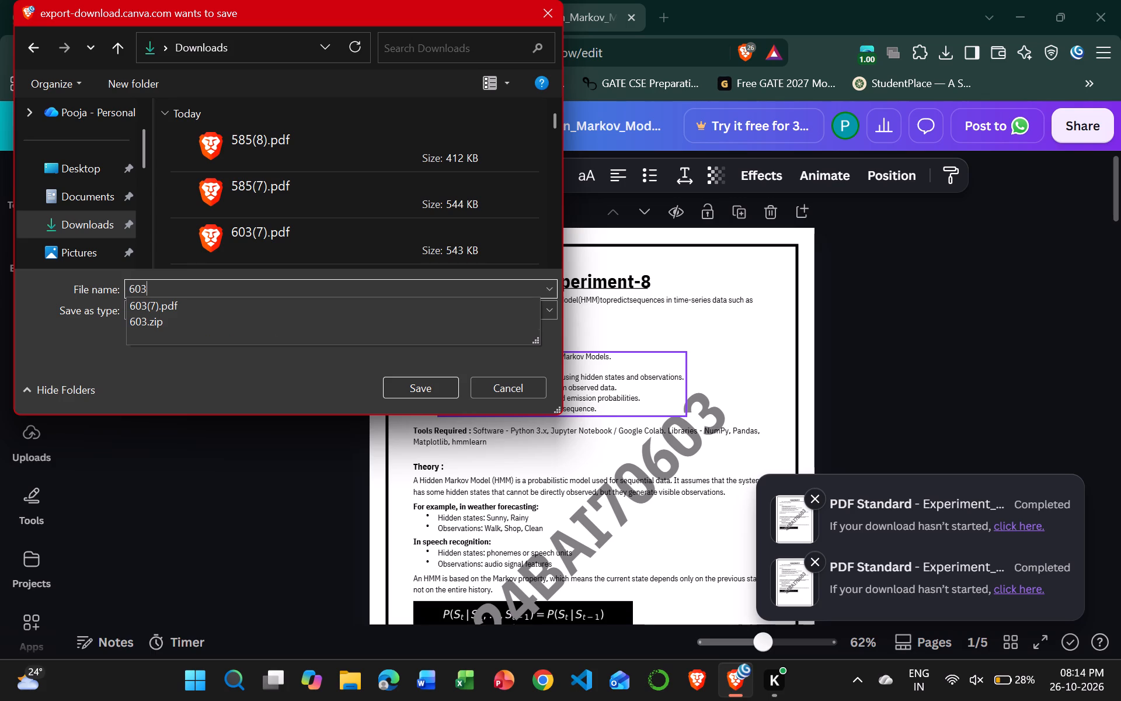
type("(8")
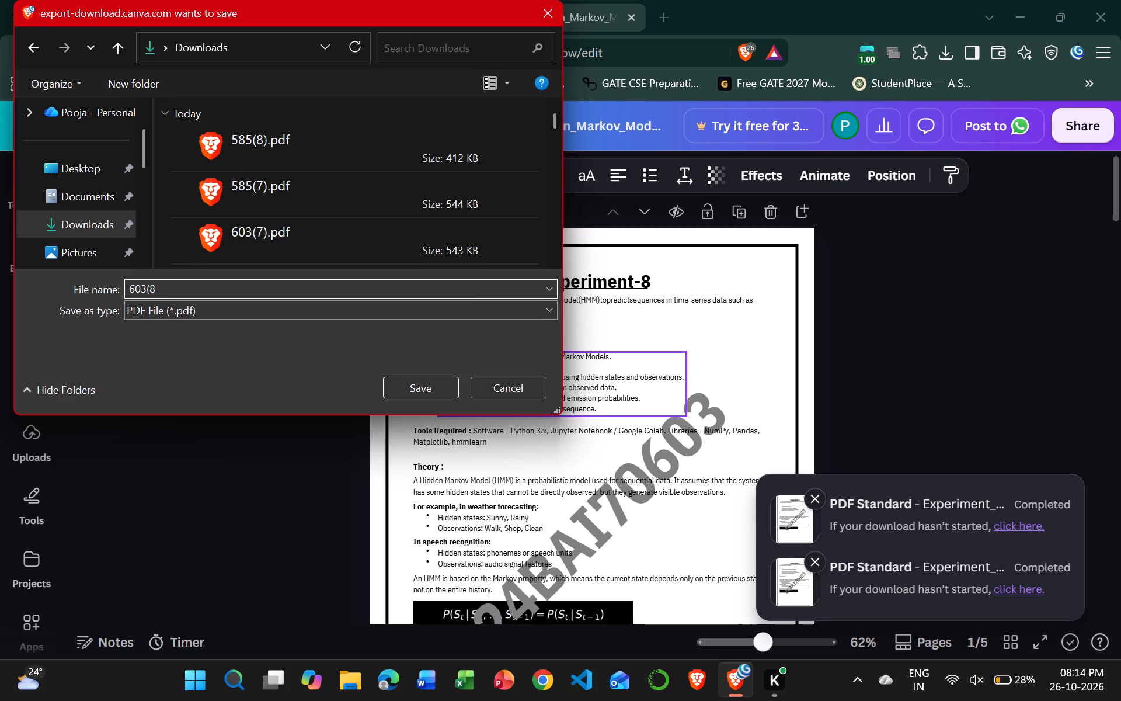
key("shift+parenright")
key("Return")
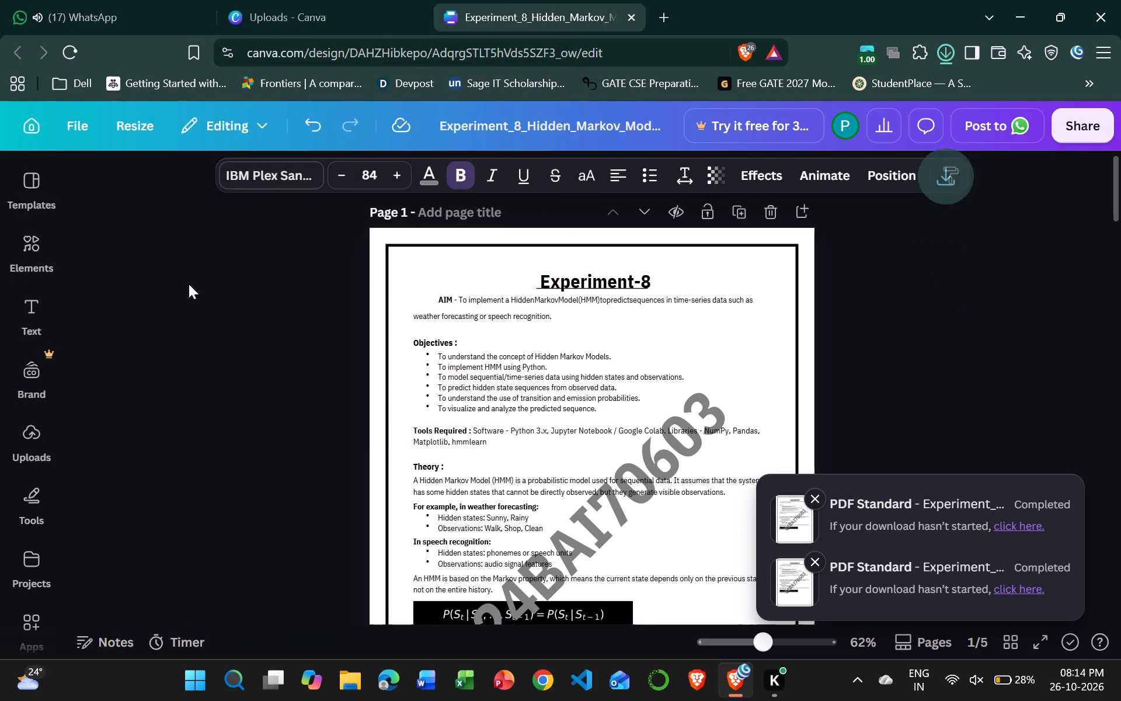